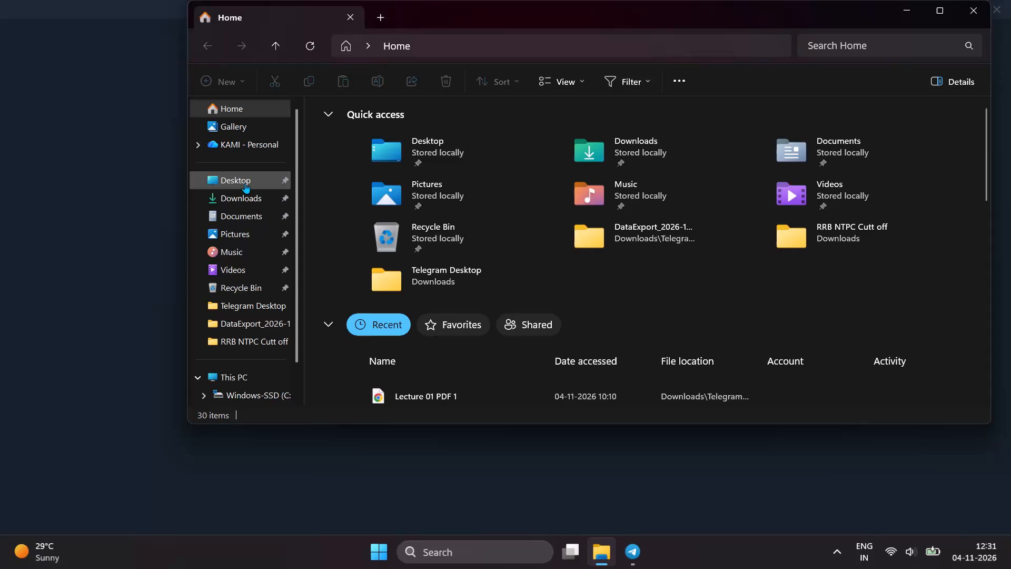
Look through the files in the Downloads folder, including the Biology_removed PDF, and return to Home.
click(243, 201)
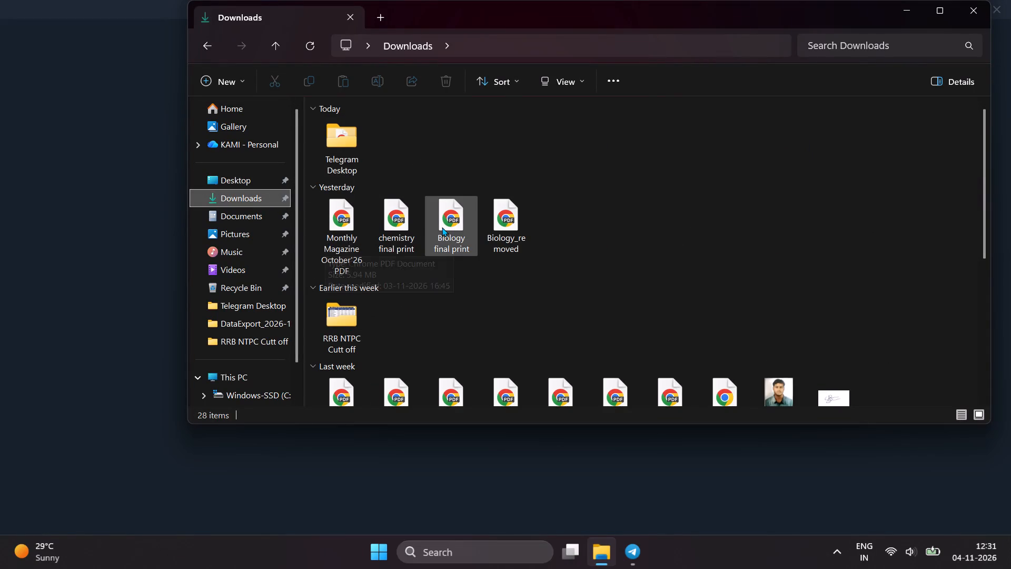
click(506, 224)
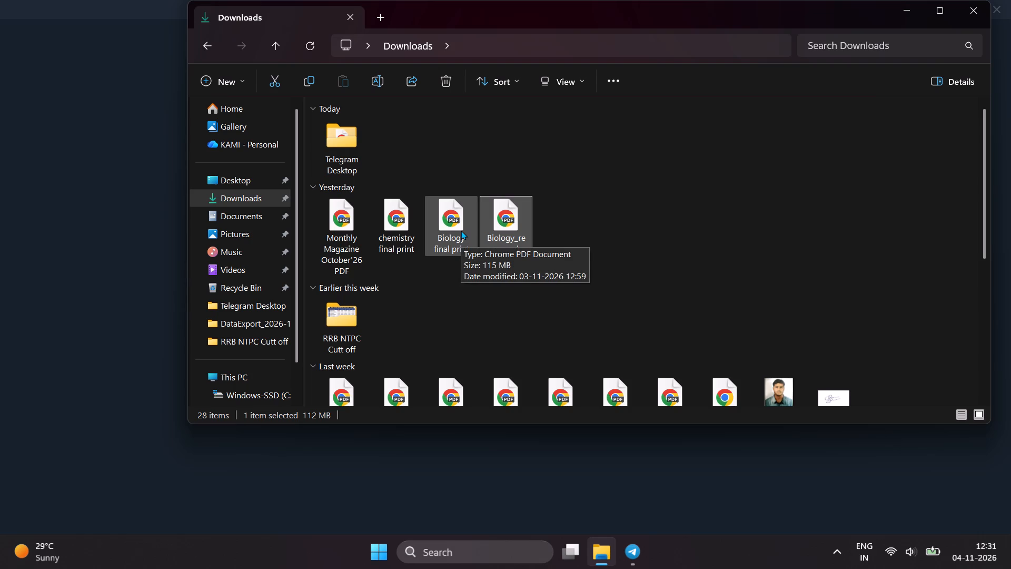
click(470, 309)
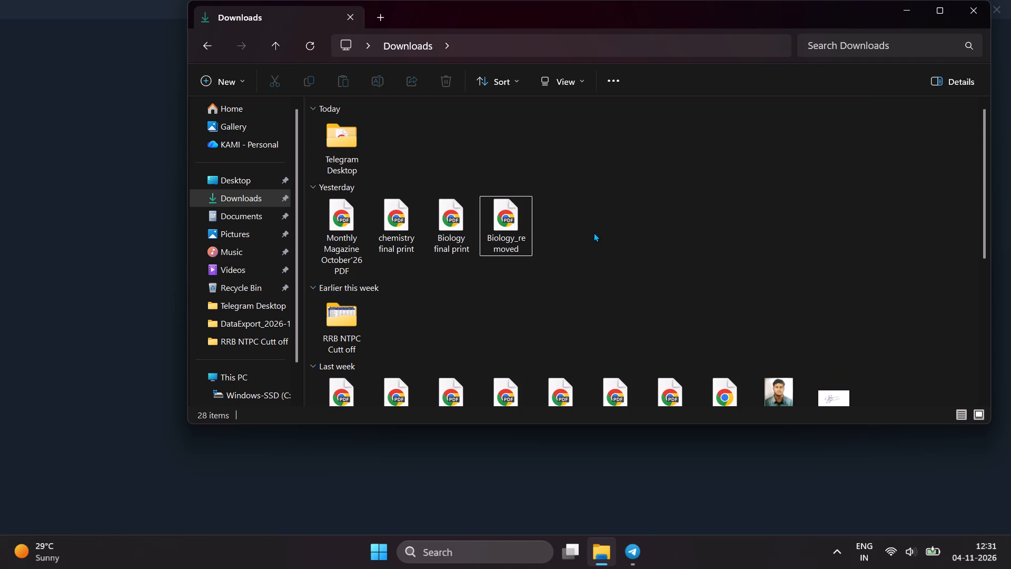
scroll(552, 253, down, 1)
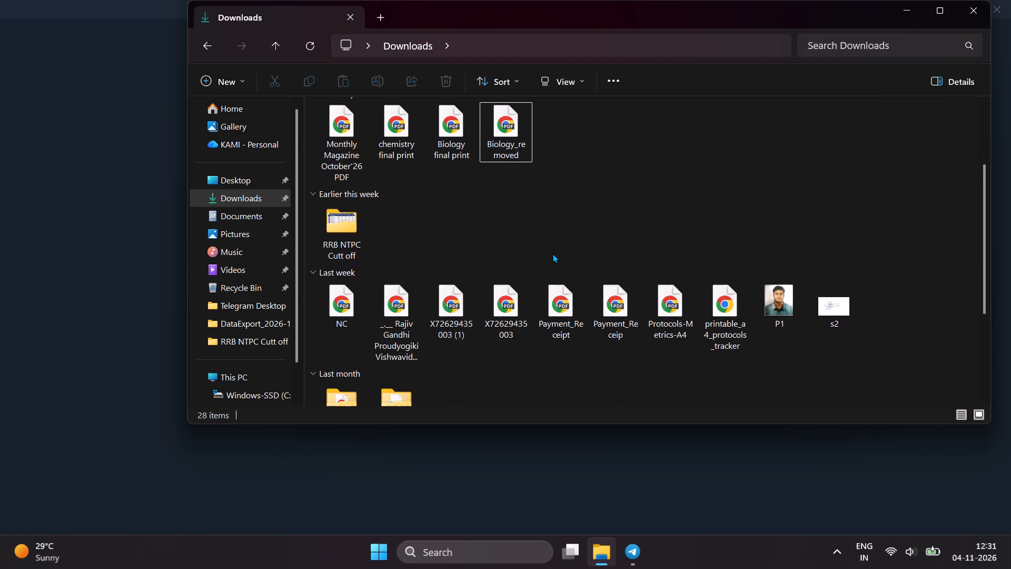
scroll(552, 253, down, 3)
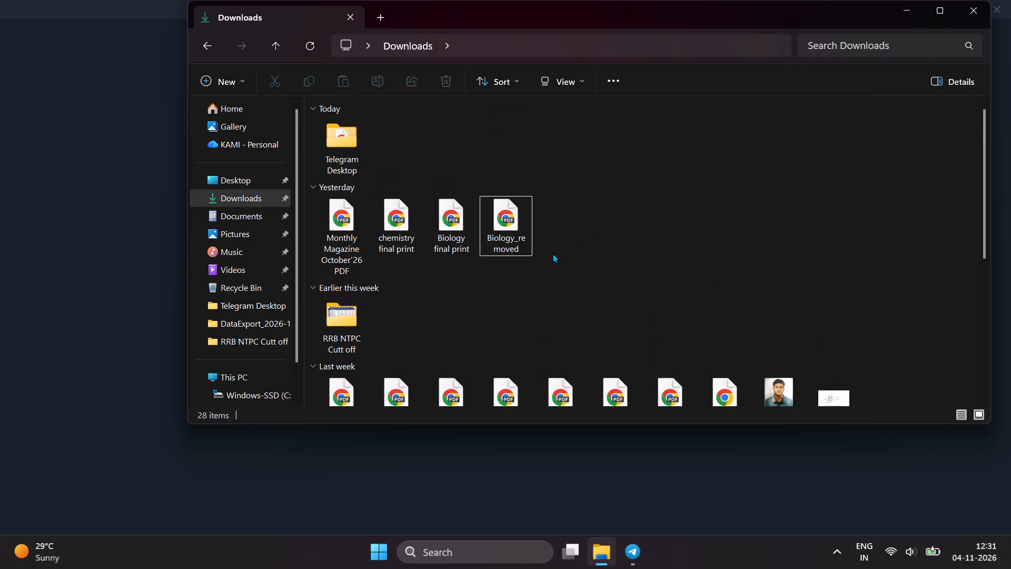
click(205, 36)
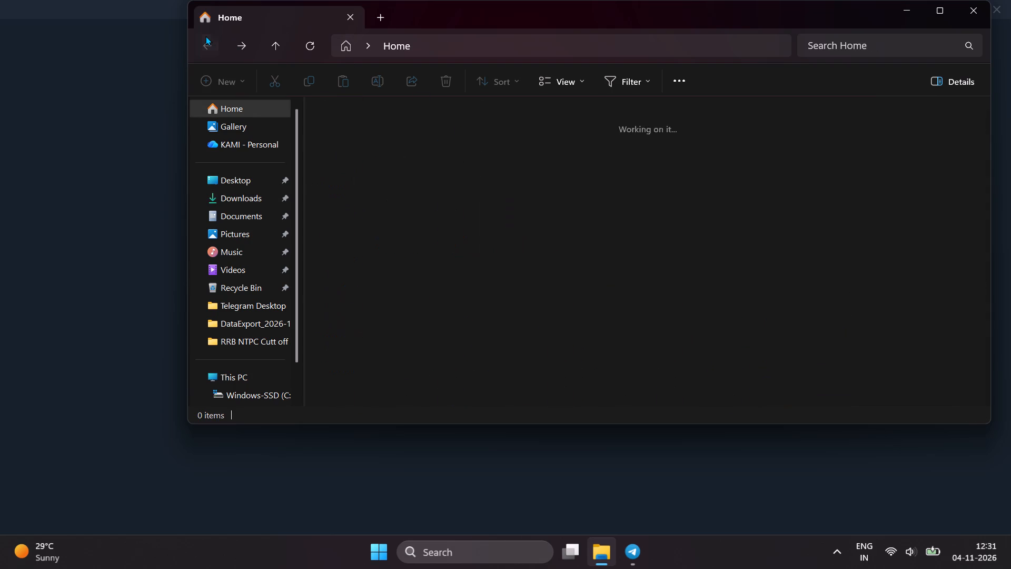
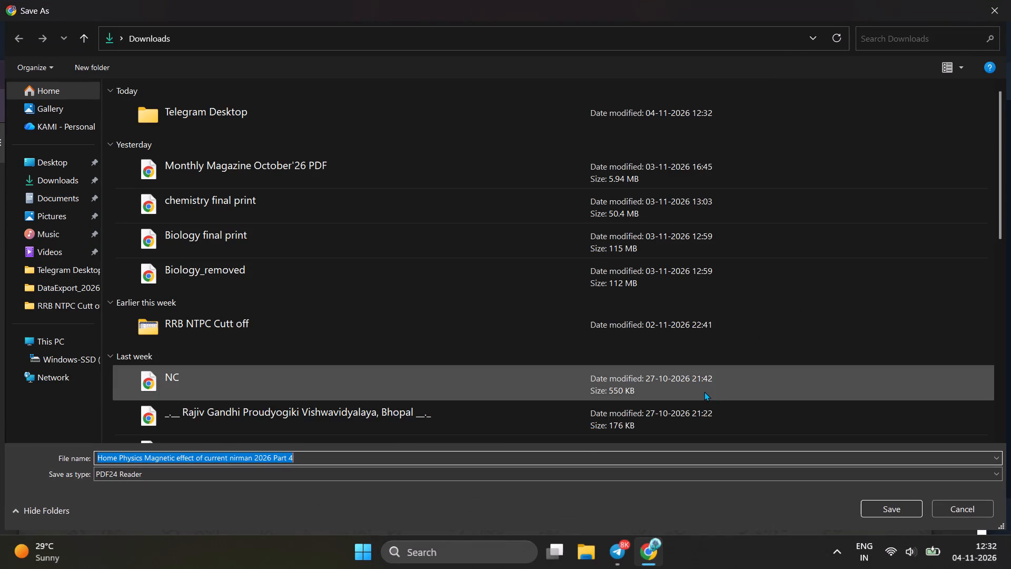
Save the PDF in the Downloads folder as Home Physics Magnetic effect of current nirman 2026 Part 4.
click(873, 510)
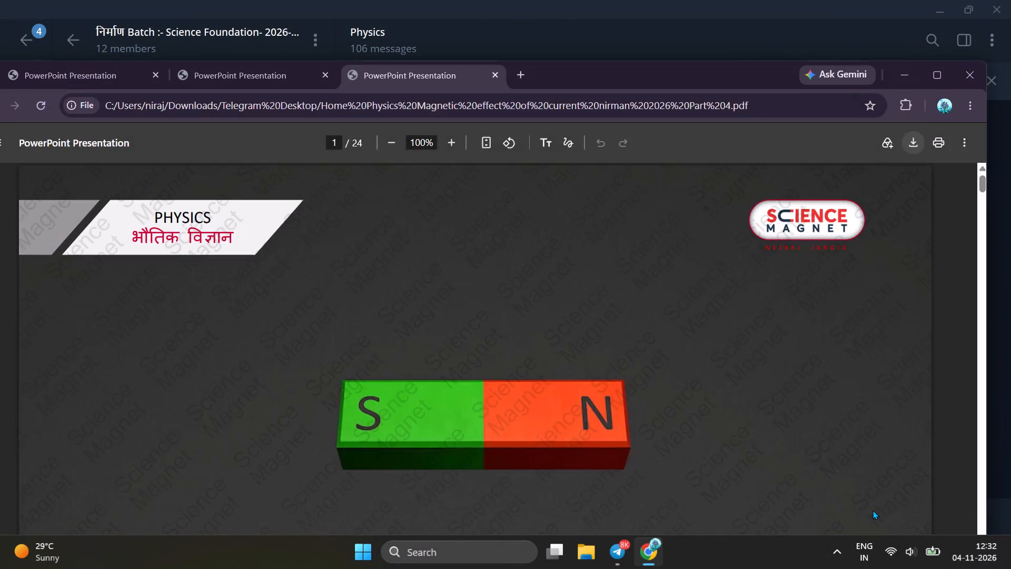
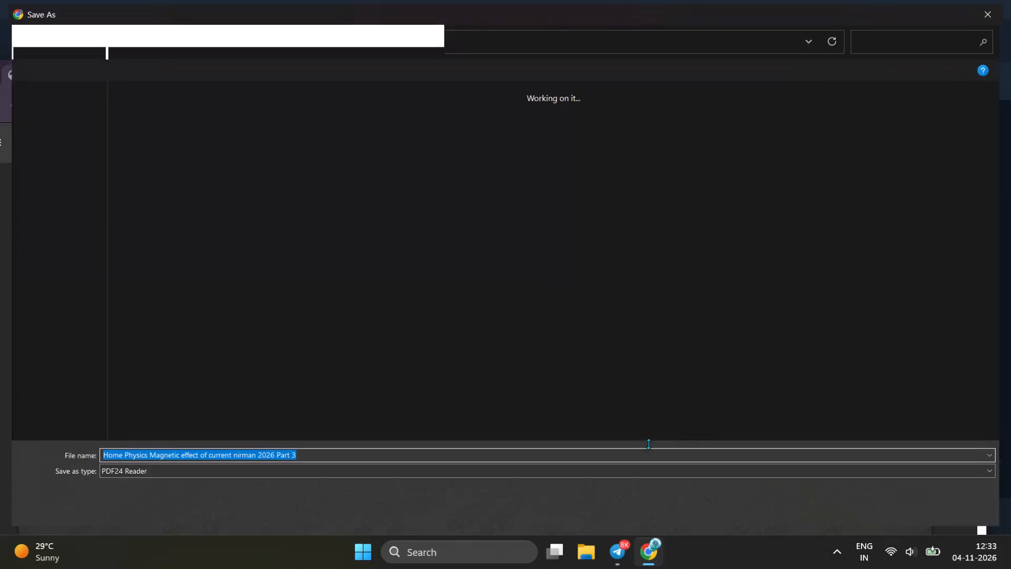
Save the PDF in the Downloads folder as Home Physics Magnetic effect of current nirman 2026 Part 3.
click(887, 503)
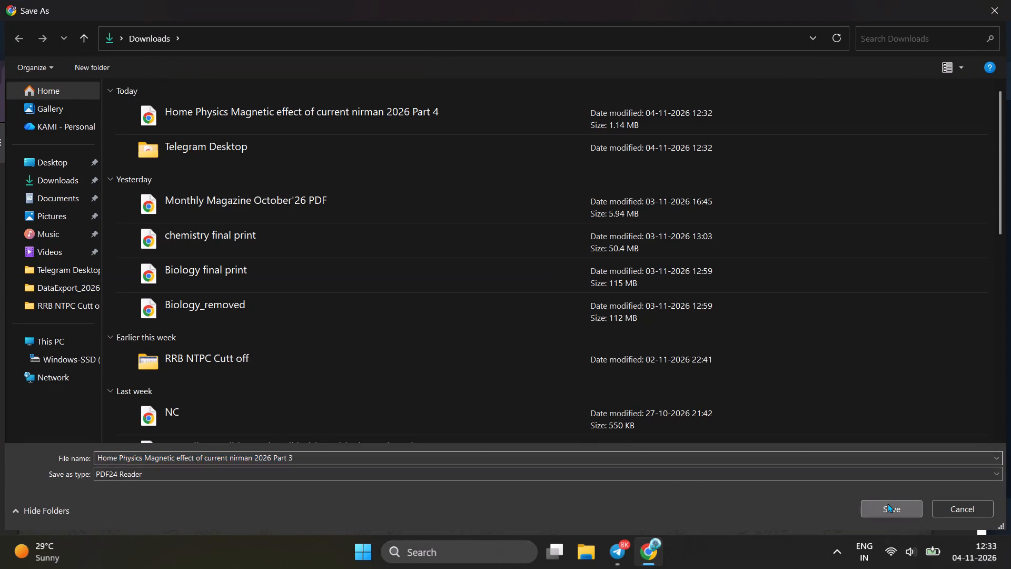
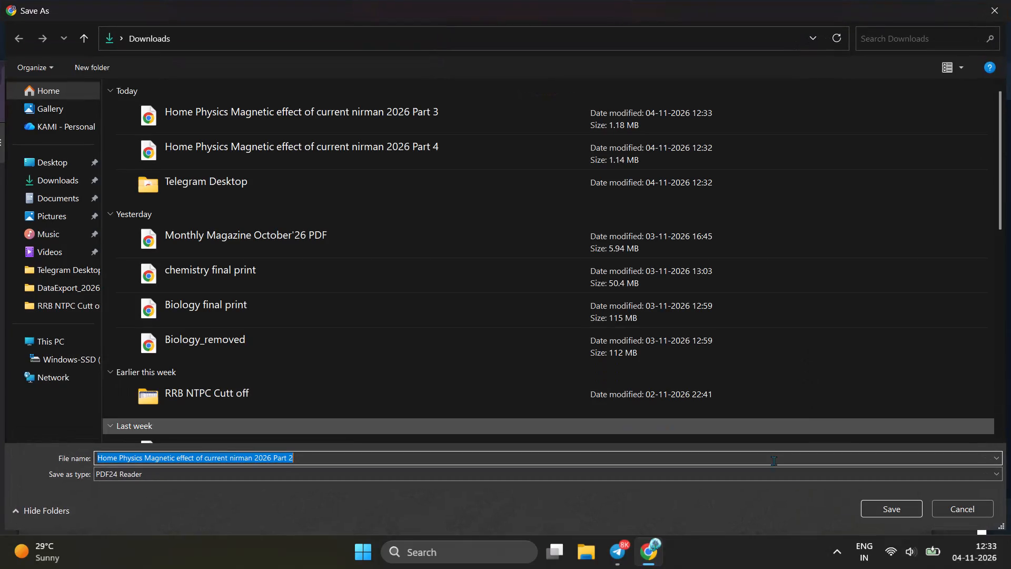
Save the PDF in the Downloads folder as Home Physics Magnetic effect of current nirman 2026 Part 2.
click(870, 511)
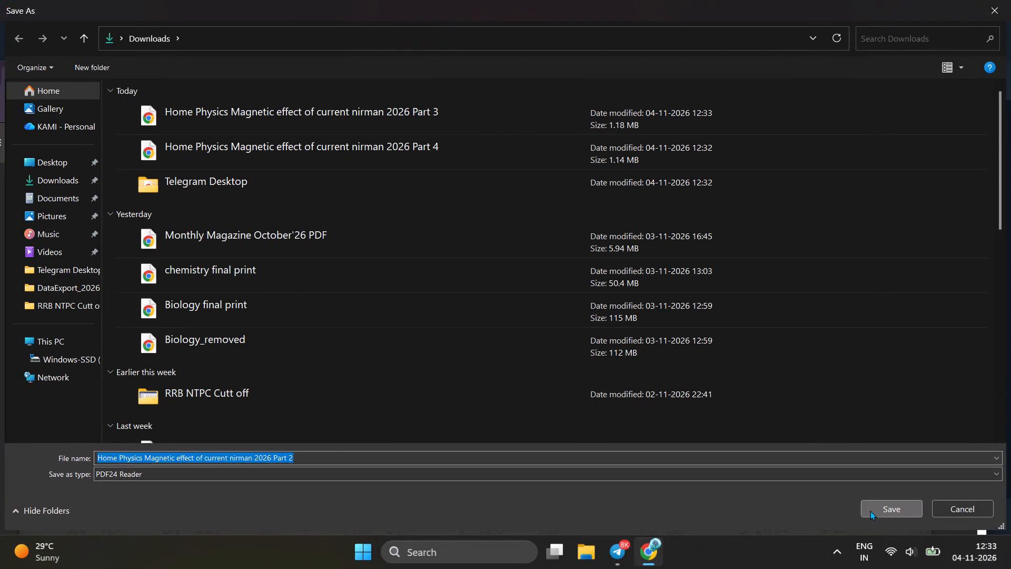
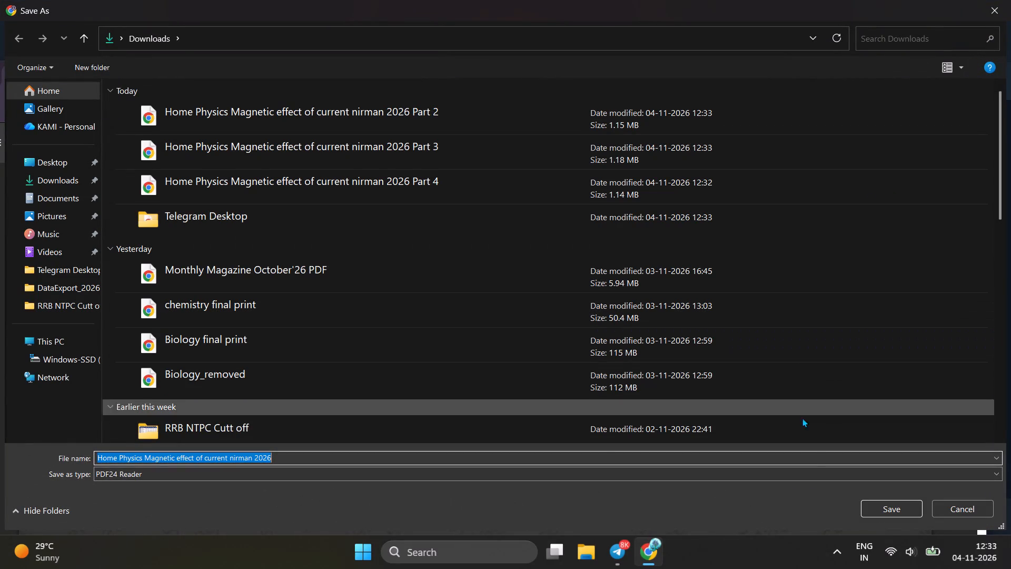
Save the PDF in the Downloads folder as Home Physics Magnetic effect of current nirman 2026.
click(879, 505)
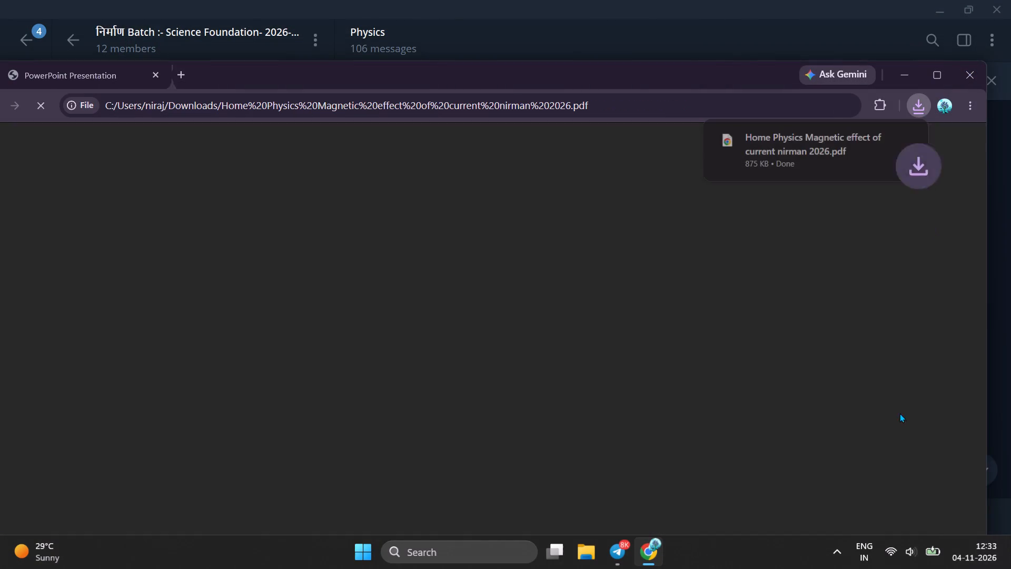
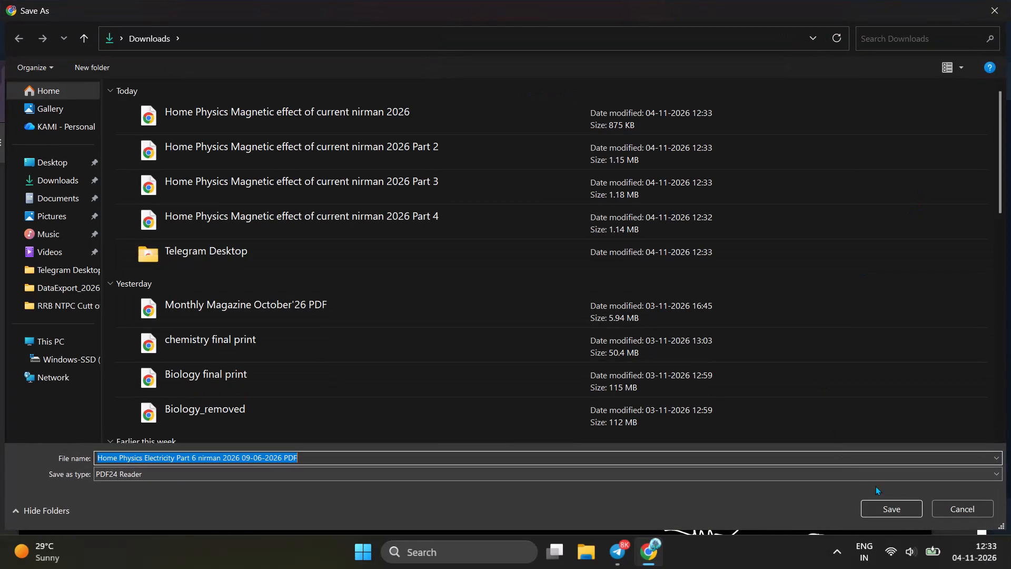
click(885, 503)
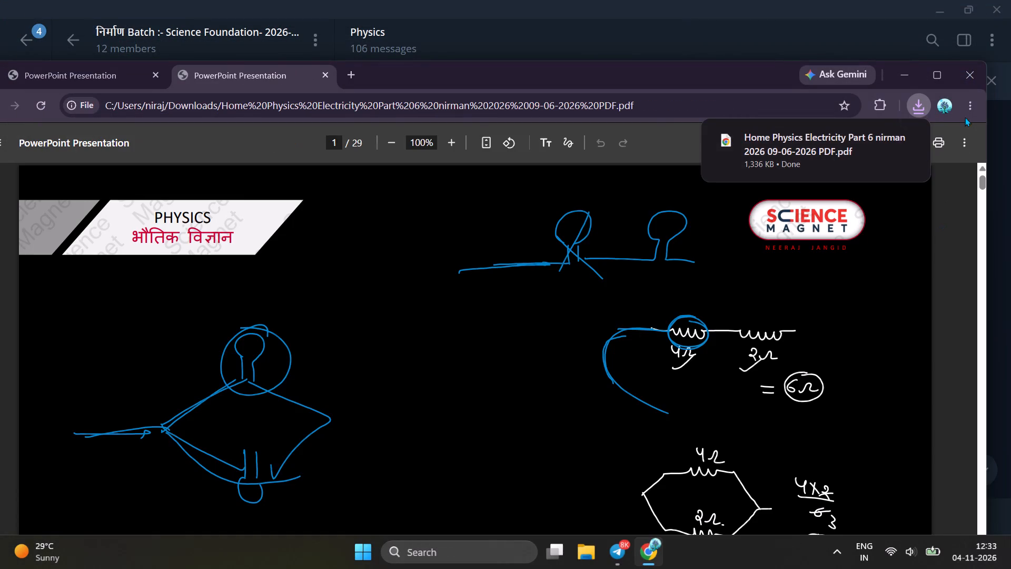
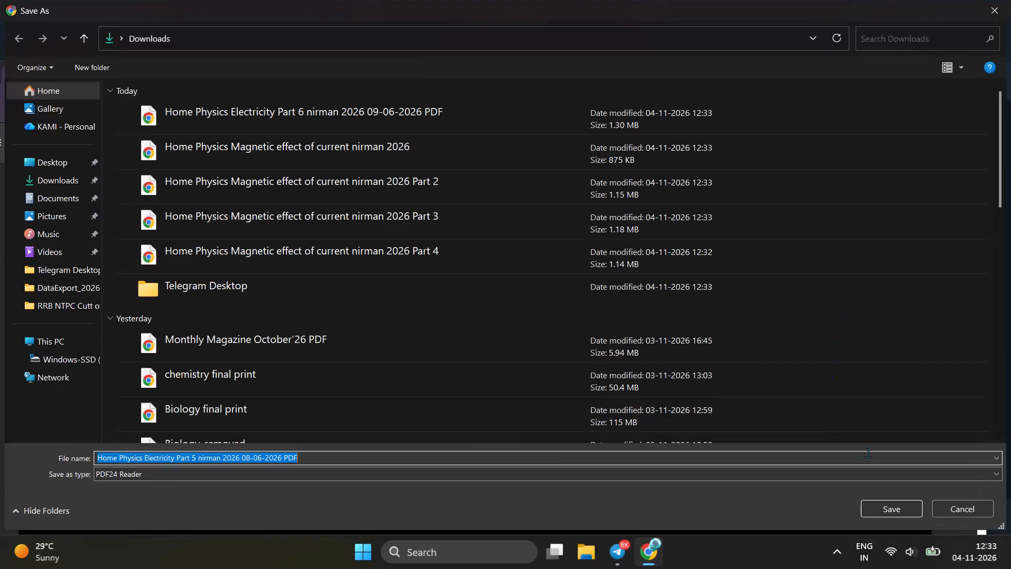
click(903, 503)
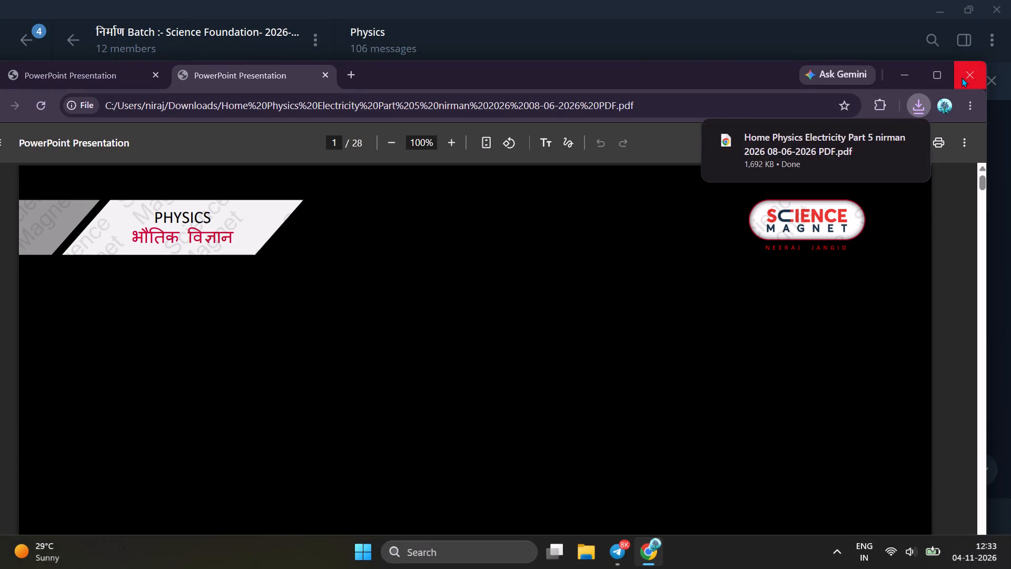
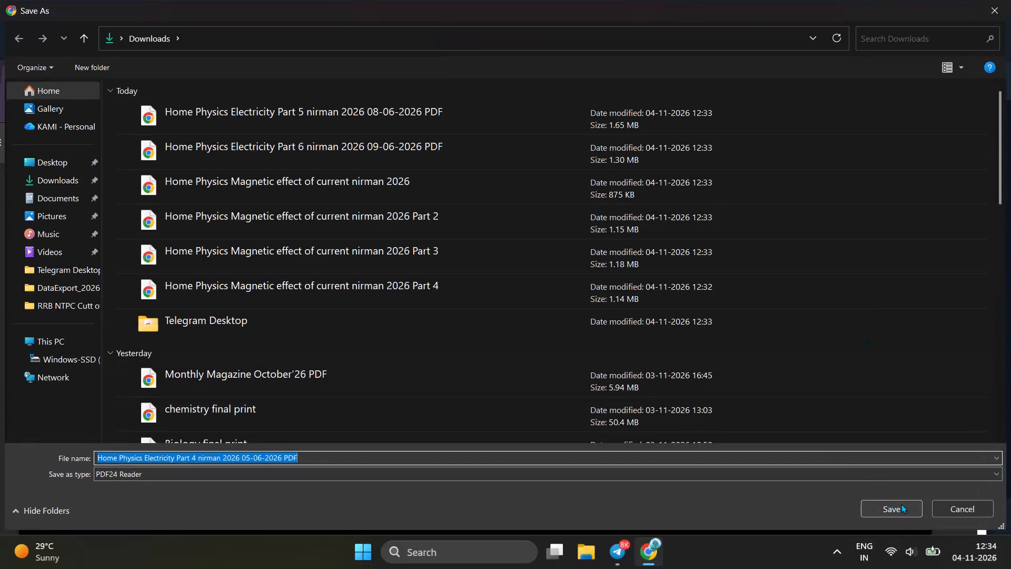
click(901, 504)
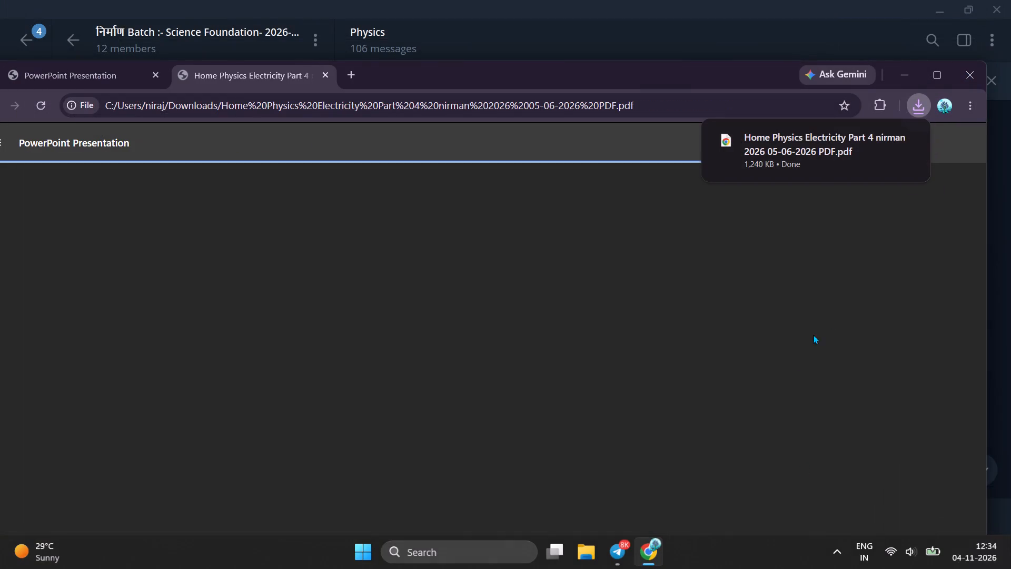
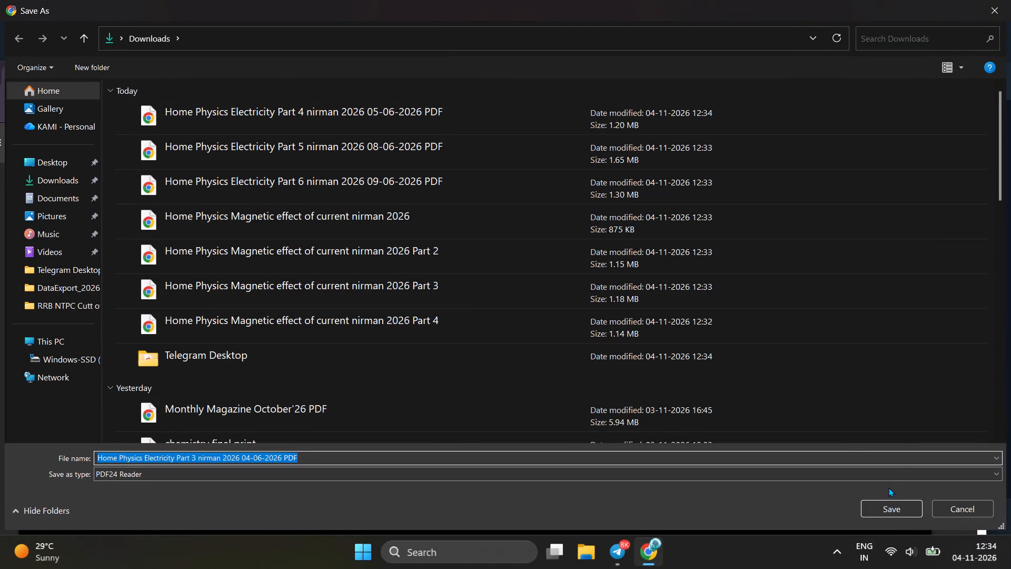
click(888, 510)
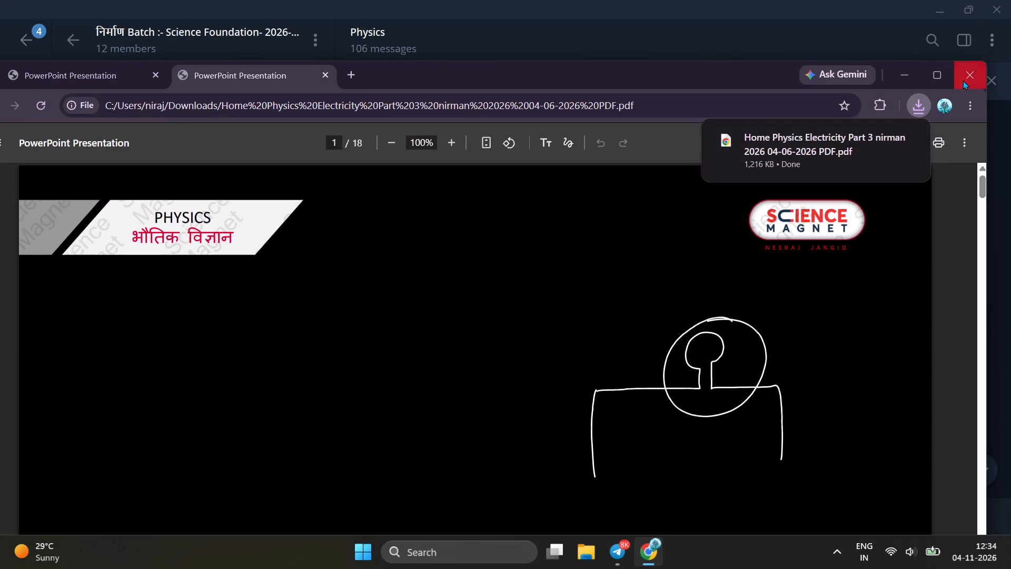
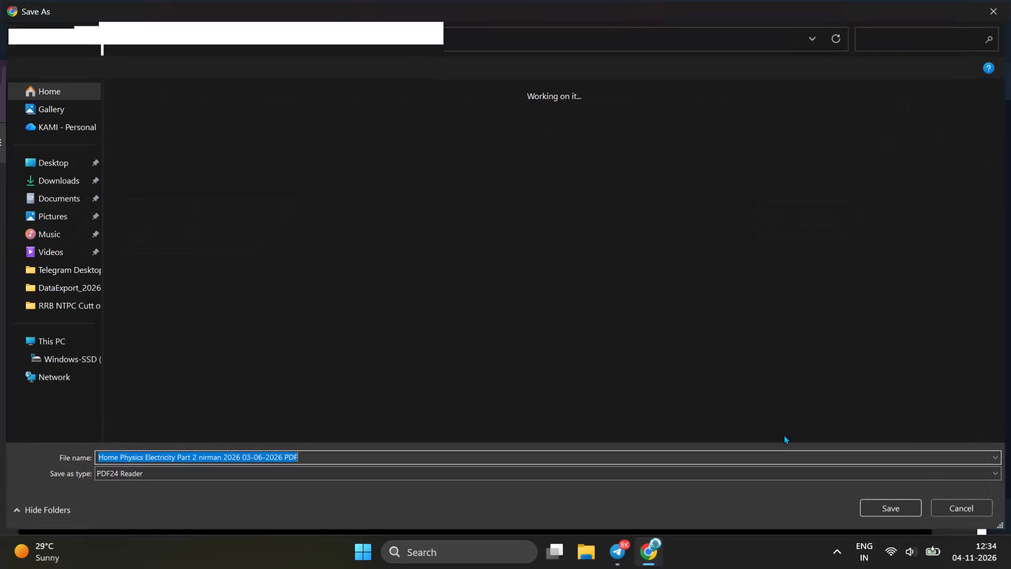
click(878, 504)
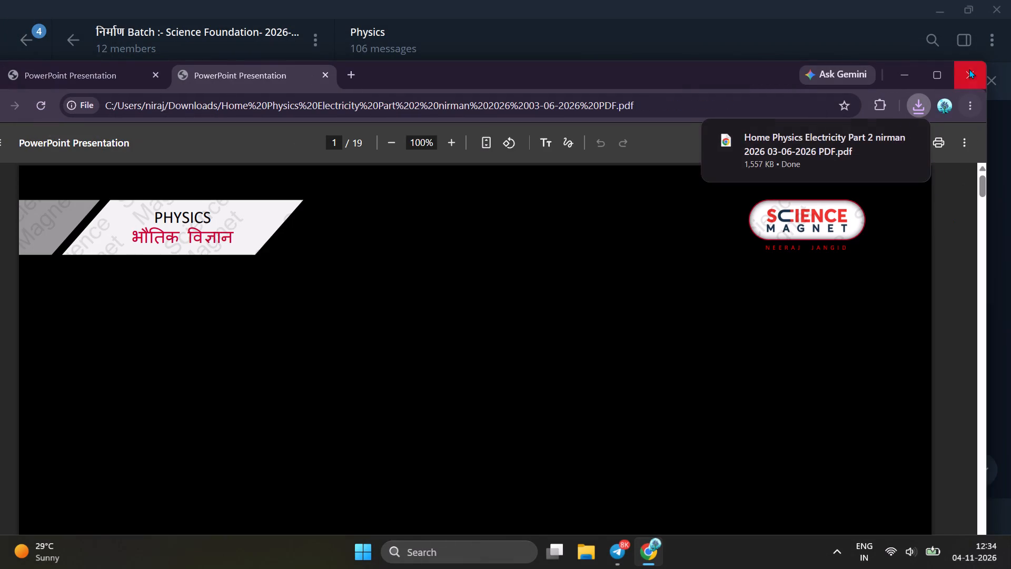
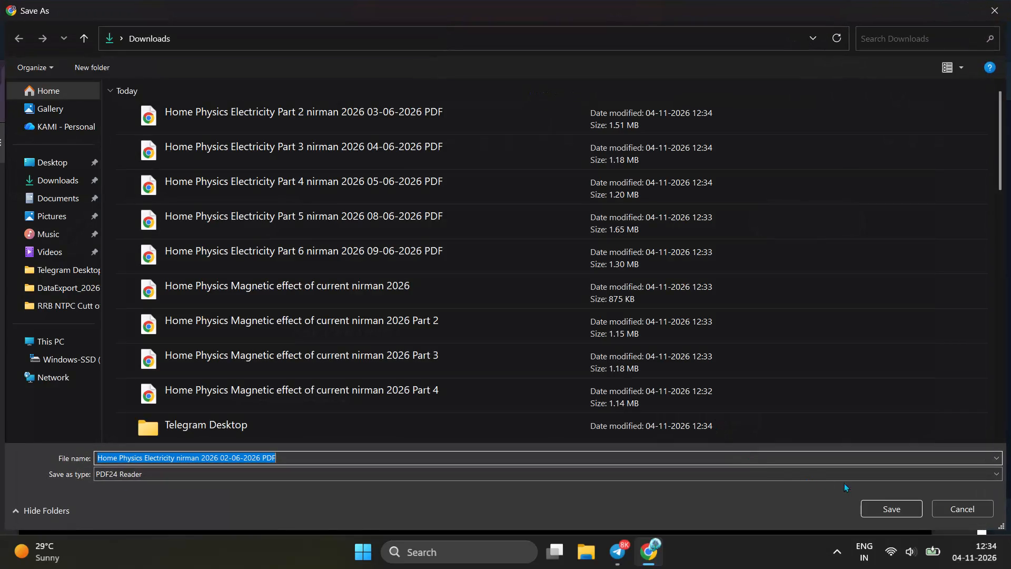
click(884, 501)
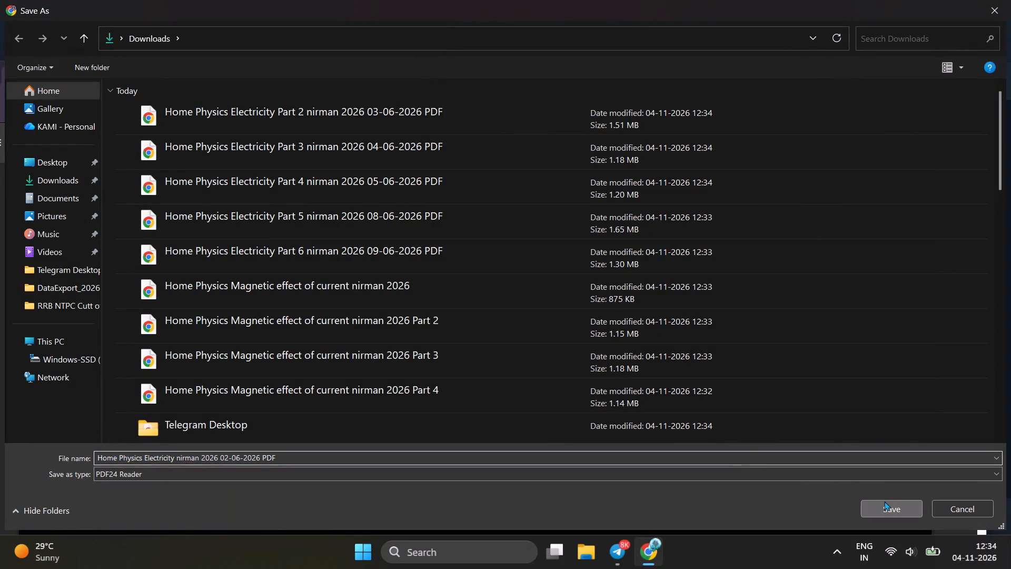
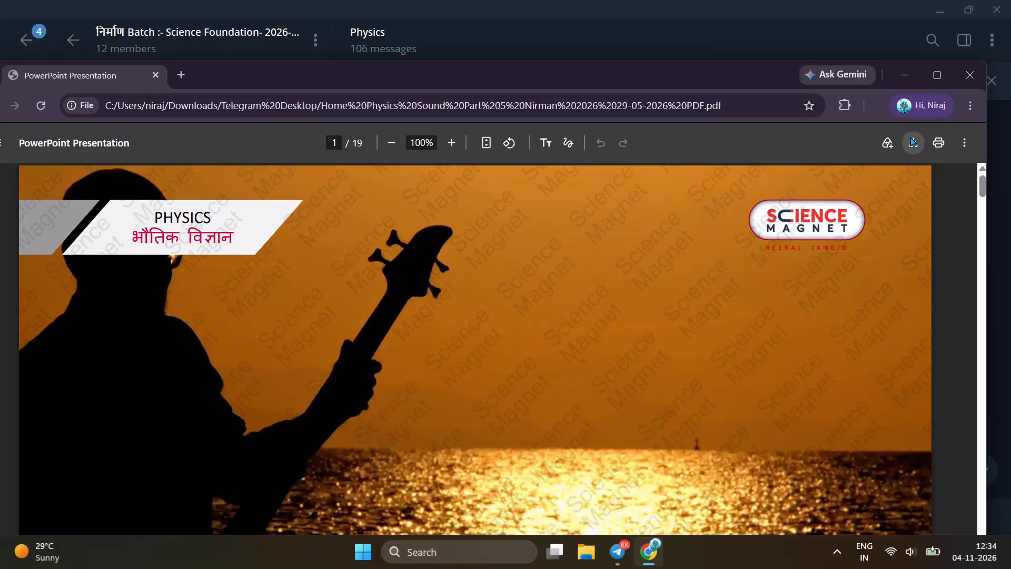
click(883, 503)
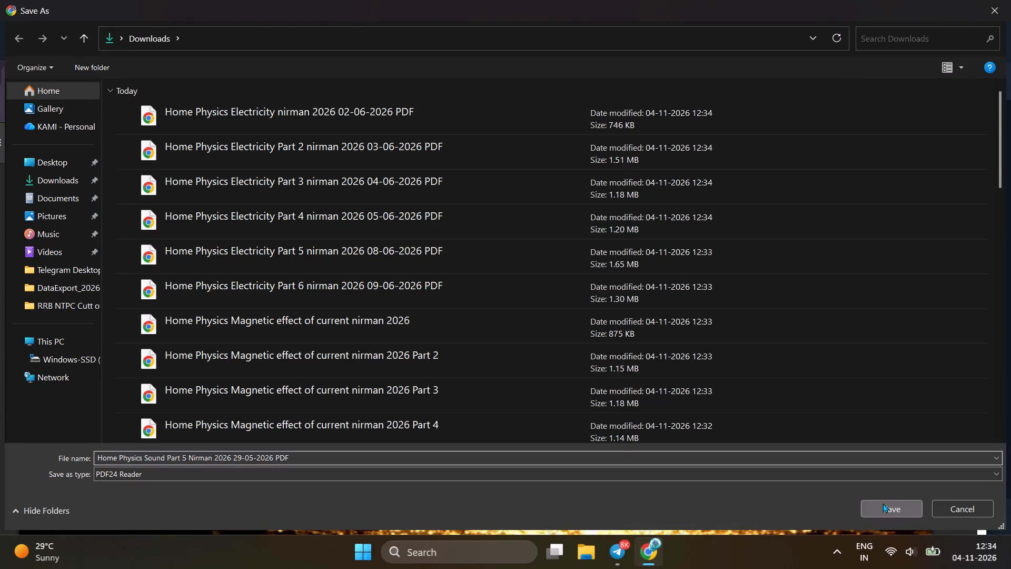
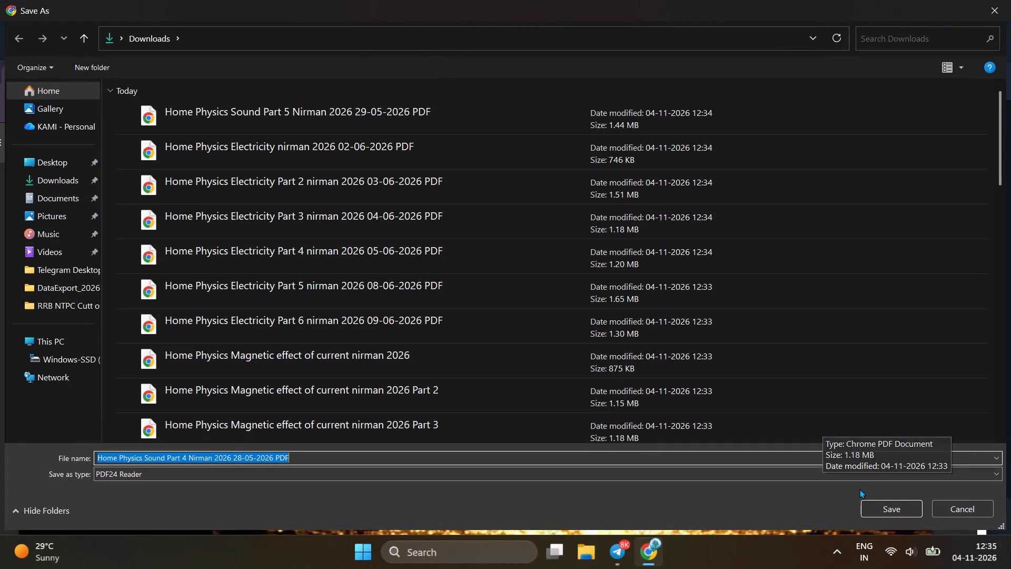
click(870, 507)
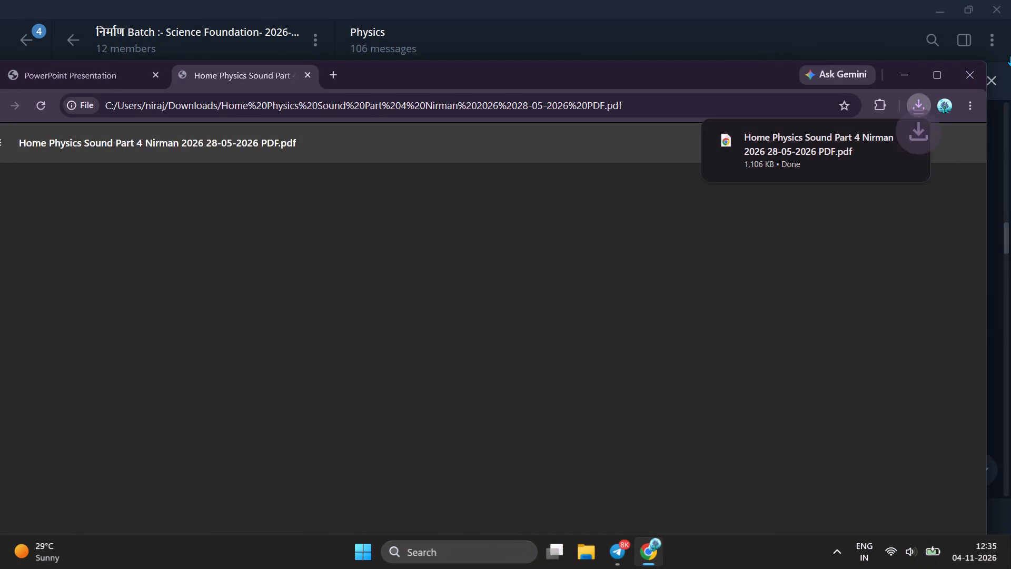
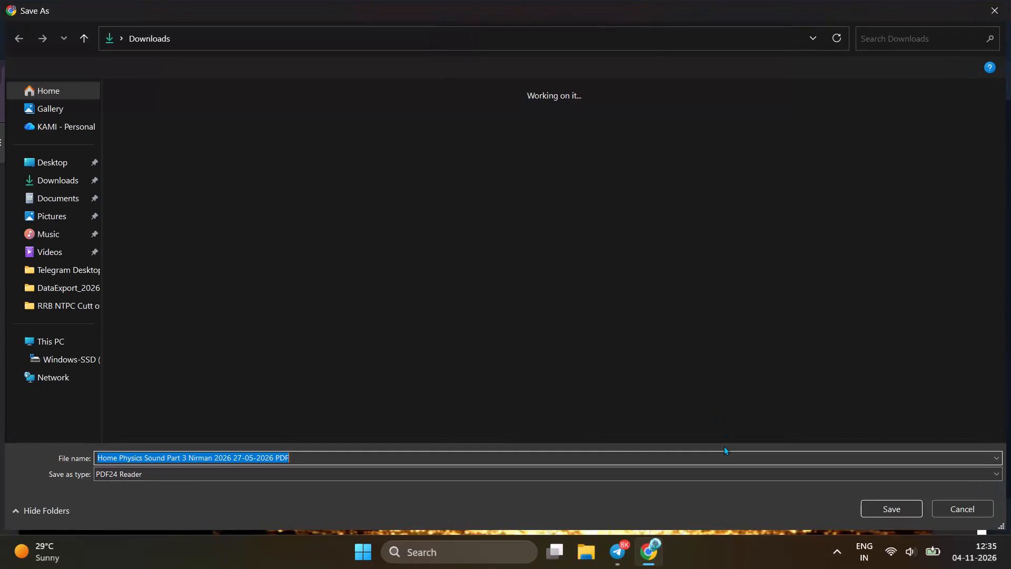
click(870, 504)
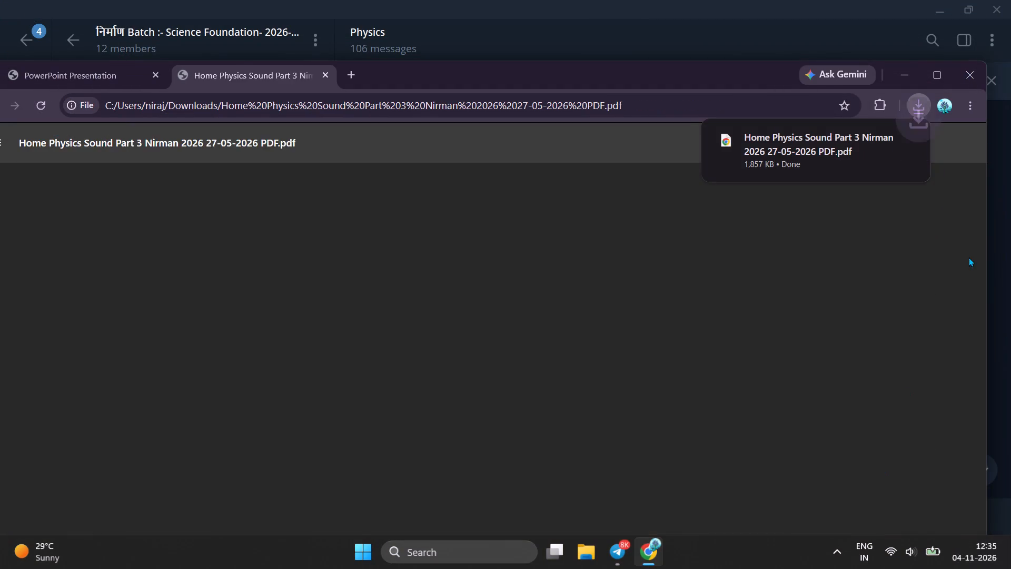
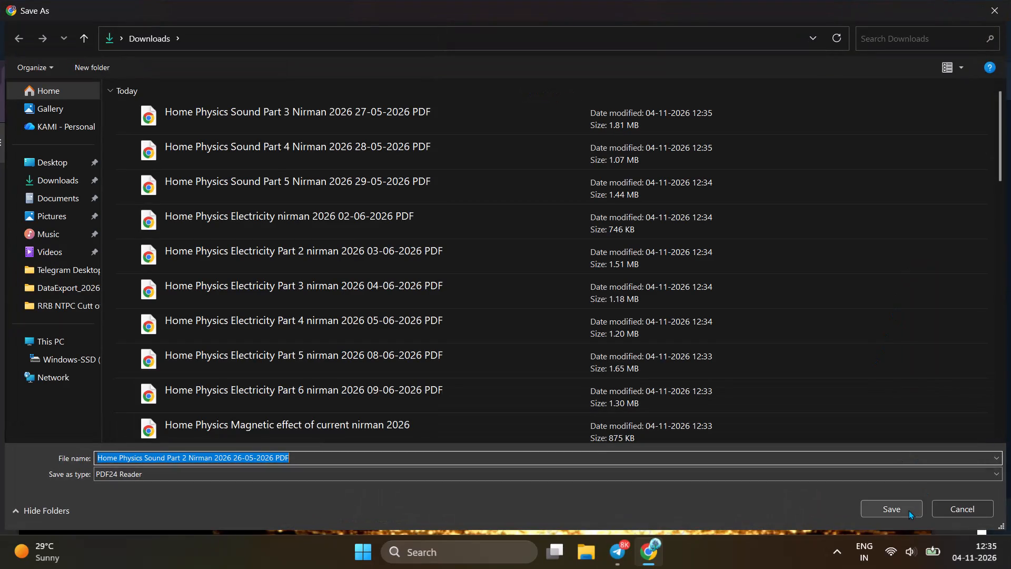
click(908, 510)
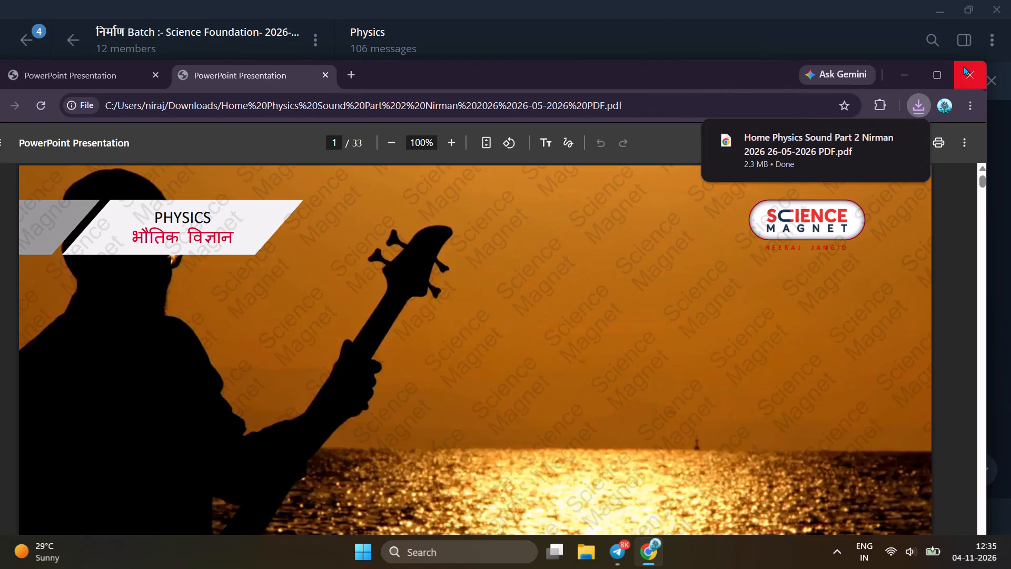
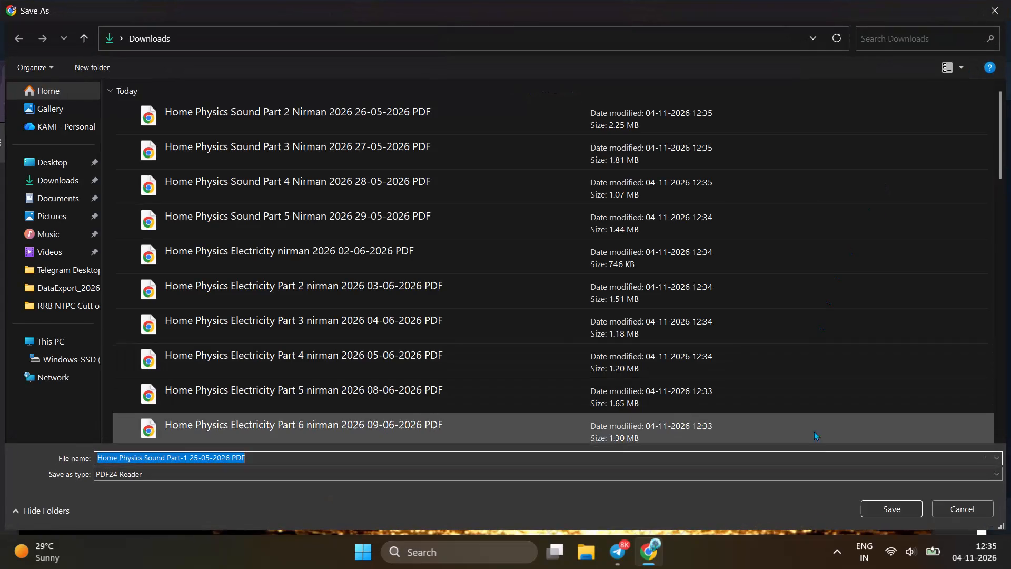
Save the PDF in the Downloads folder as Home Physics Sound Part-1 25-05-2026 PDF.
click(865, 507)
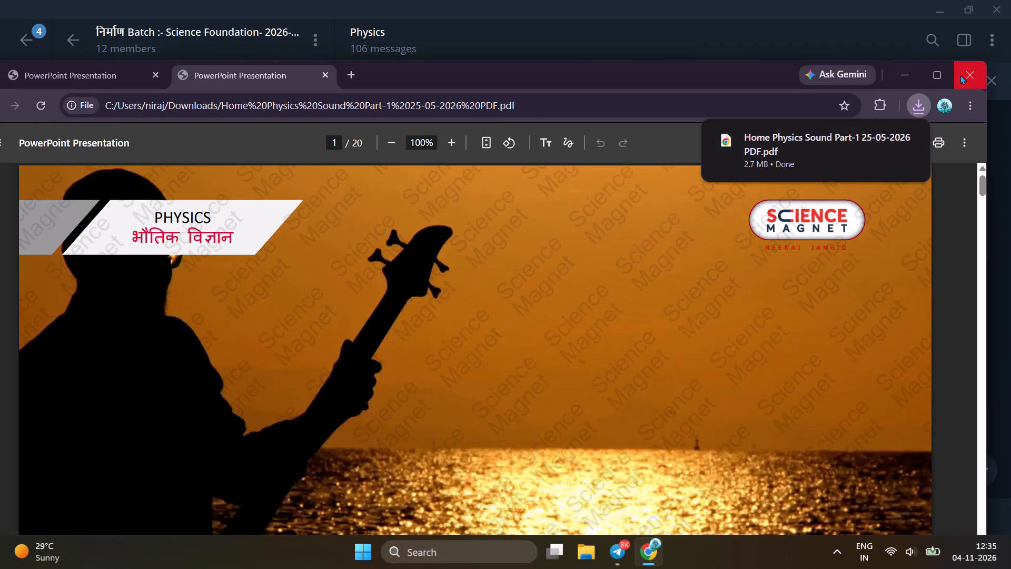
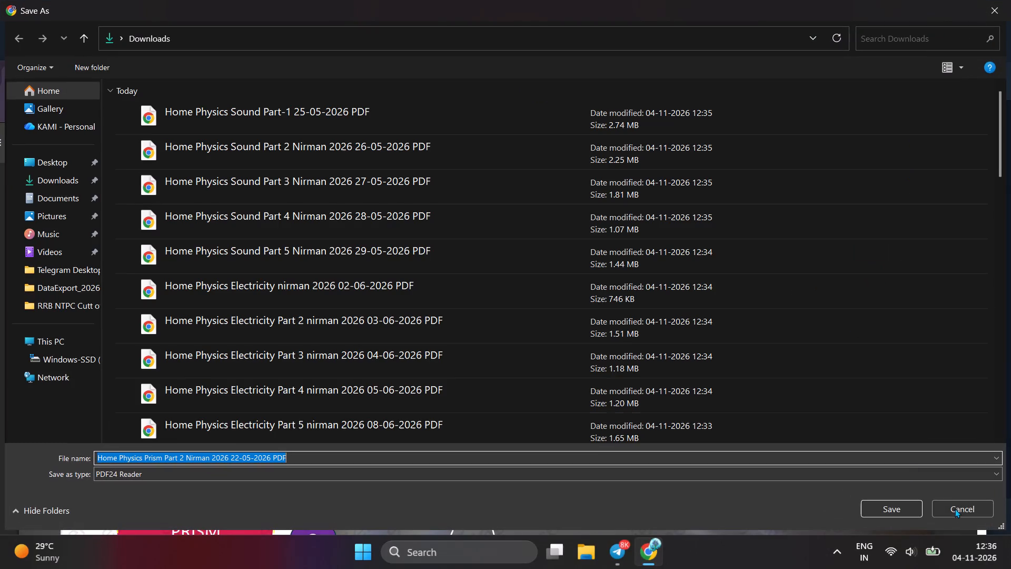
click(902, 508)
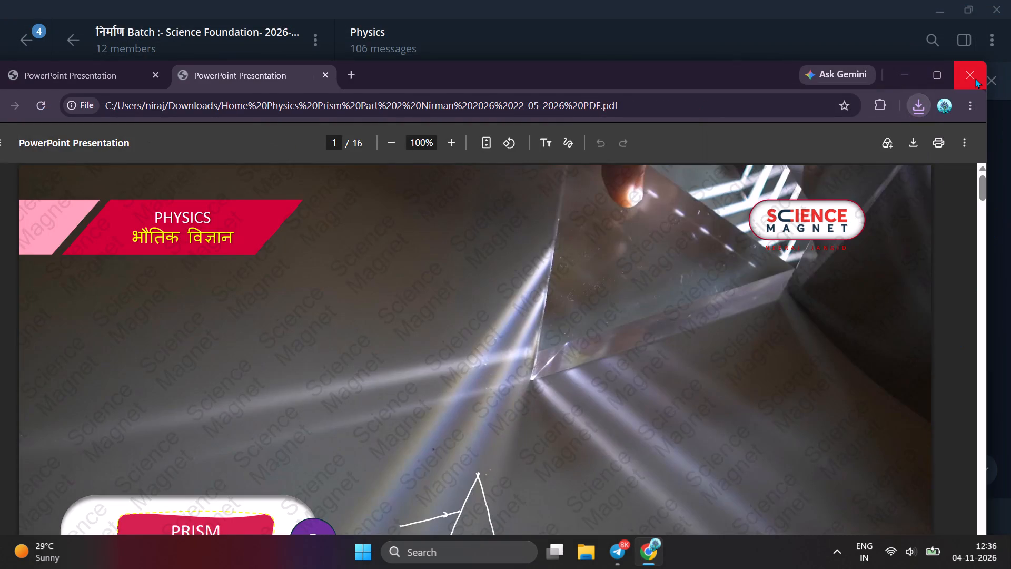
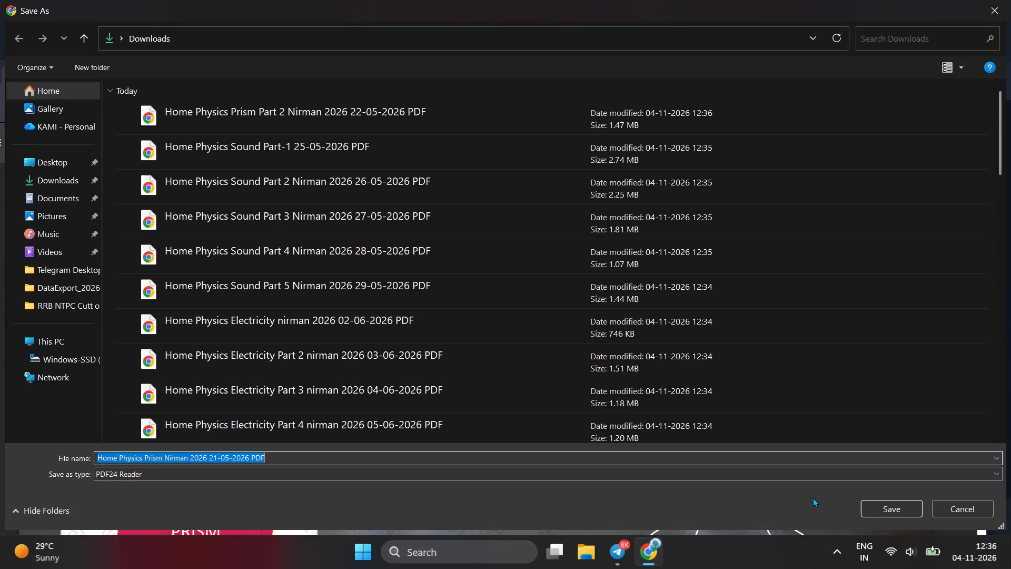
click(878, 500)
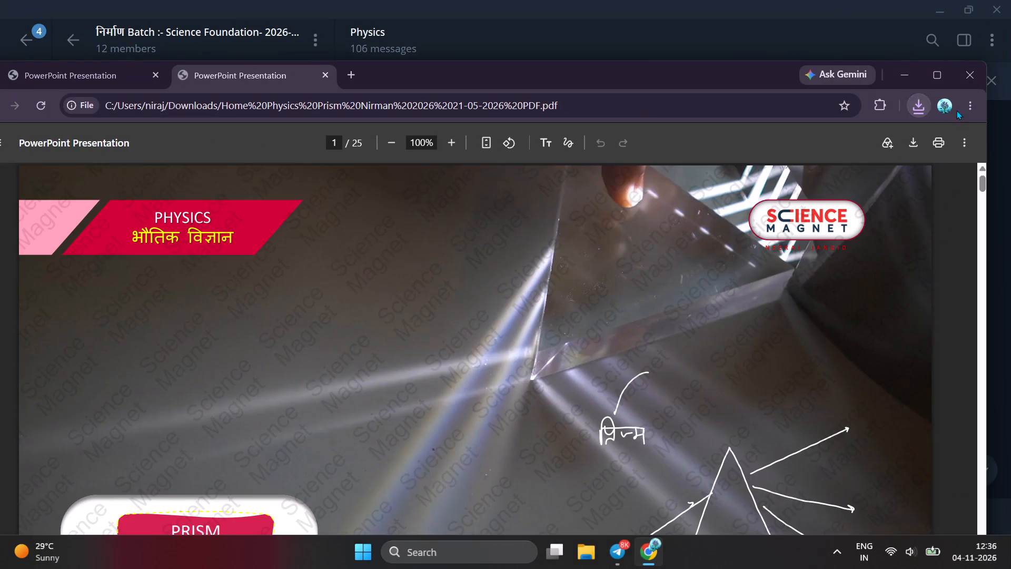
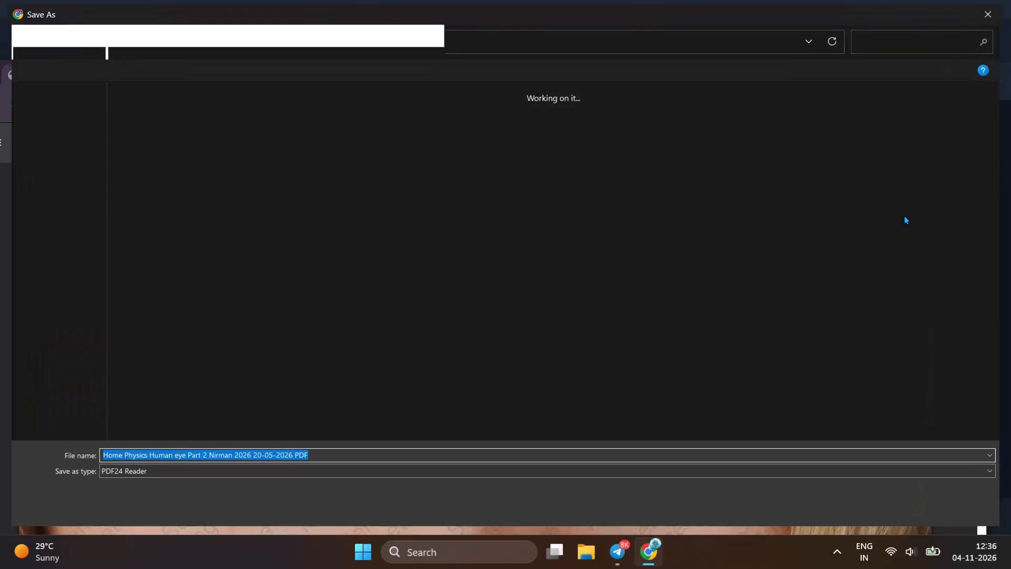
click(896, 504)
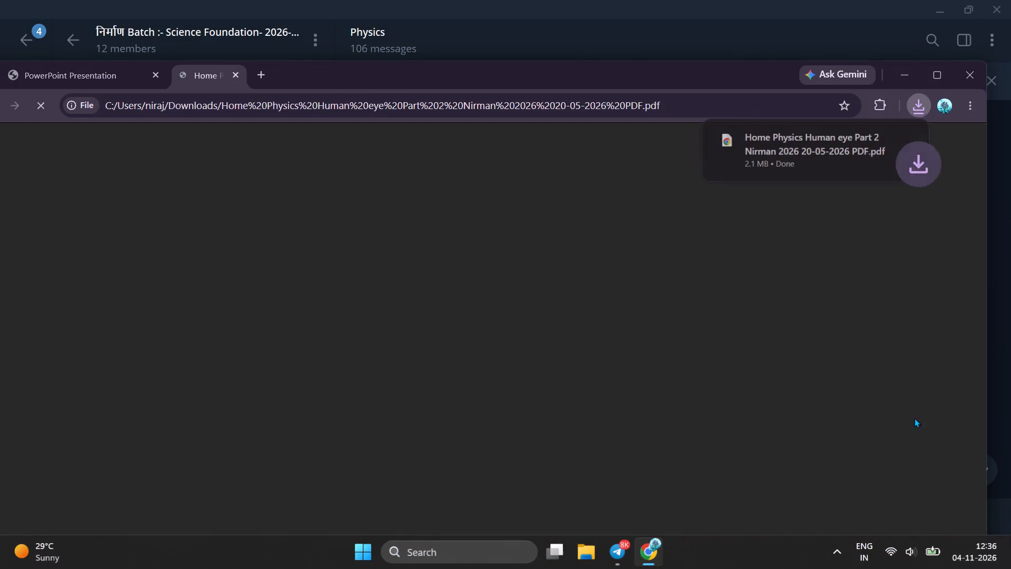
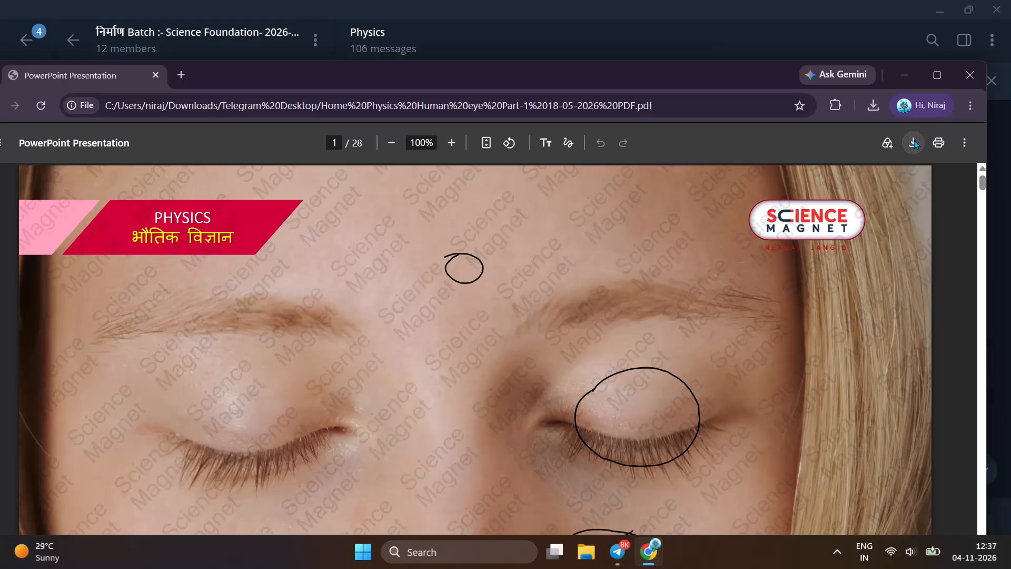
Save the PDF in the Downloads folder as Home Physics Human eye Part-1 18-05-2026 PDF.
click(885, 507)
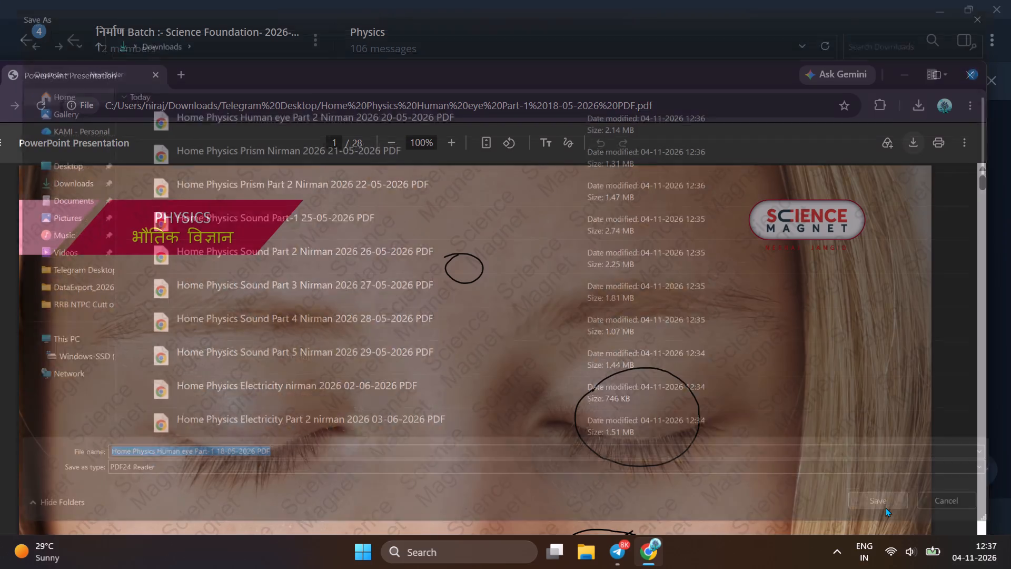
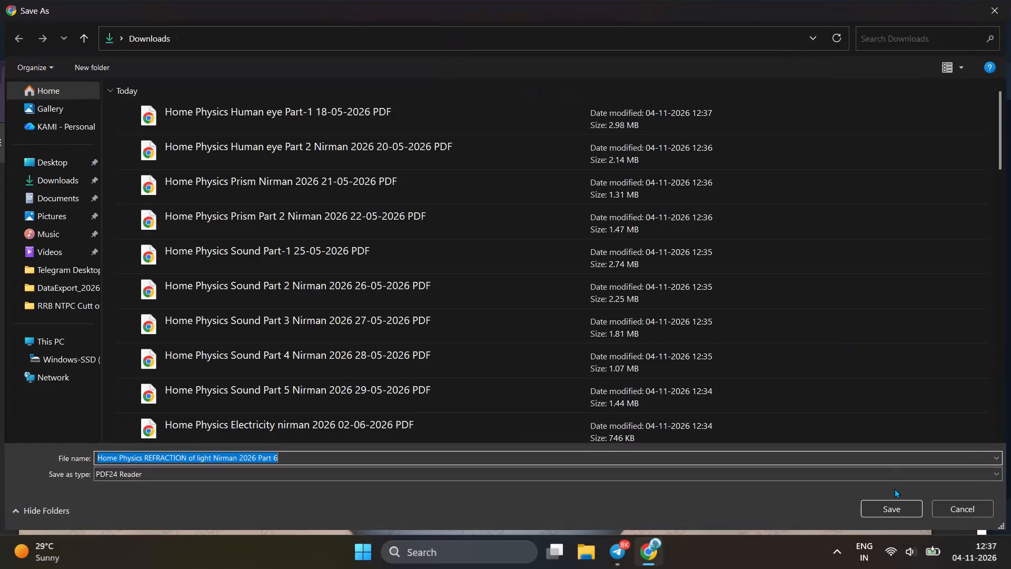
Save the PDF in the Downloads folder as Home Physics REFRACTION of light Nirman 2026 Part 6.
click(885, 506)
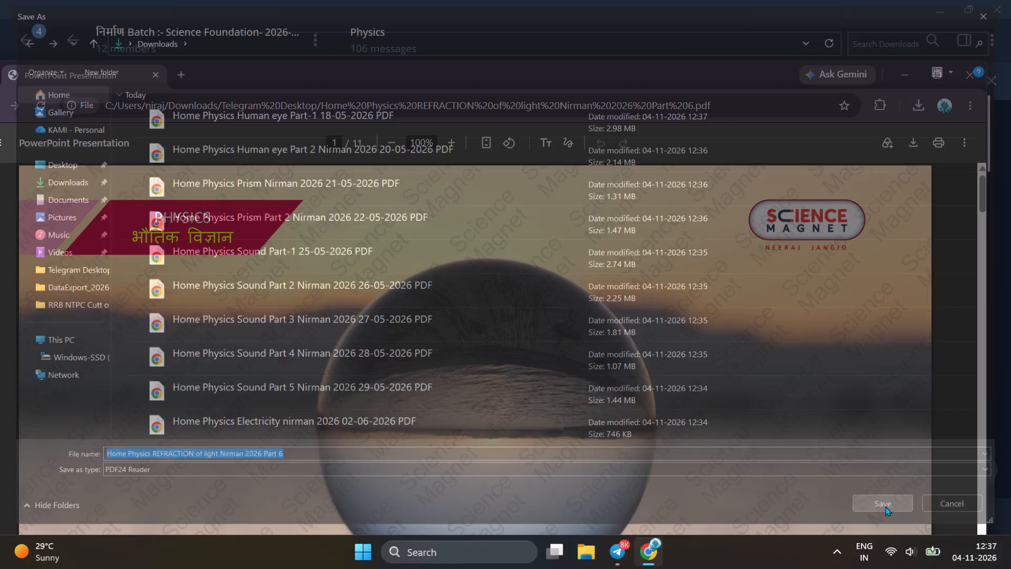
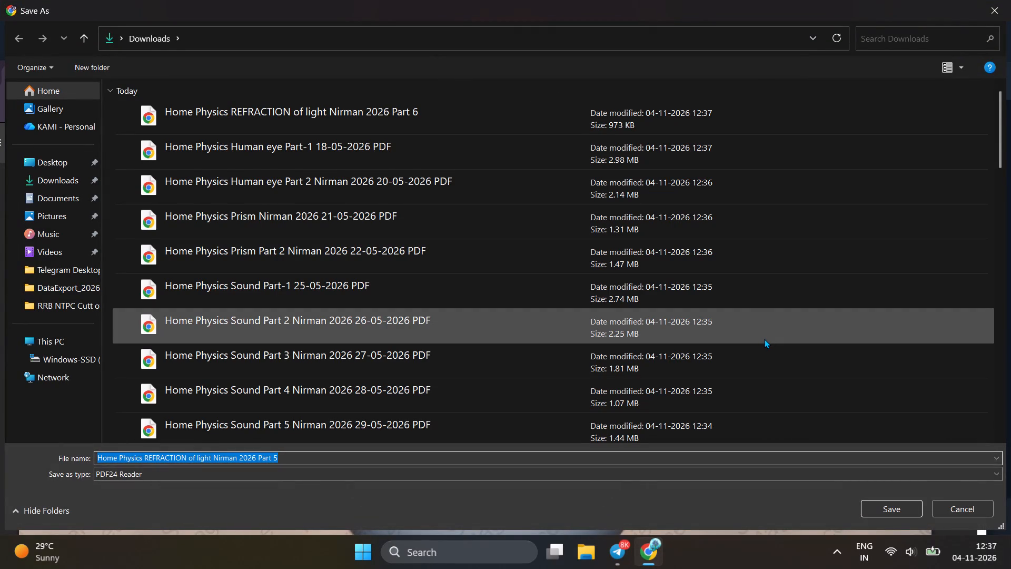
Save the PDF in the Downloads folder as Home Physics REFRACTION of light Nirman 2026 Part 5.
click(883, 505)
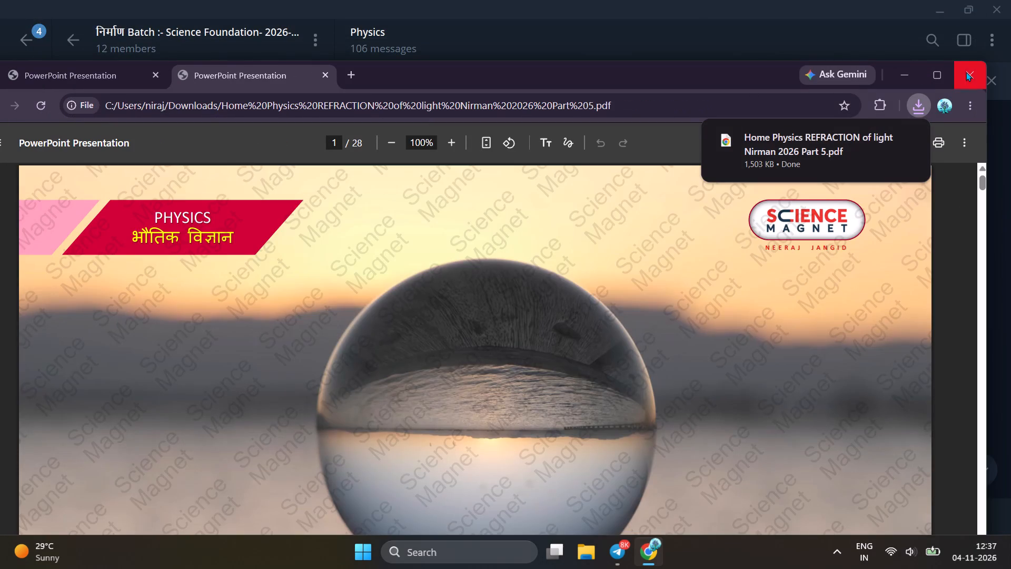
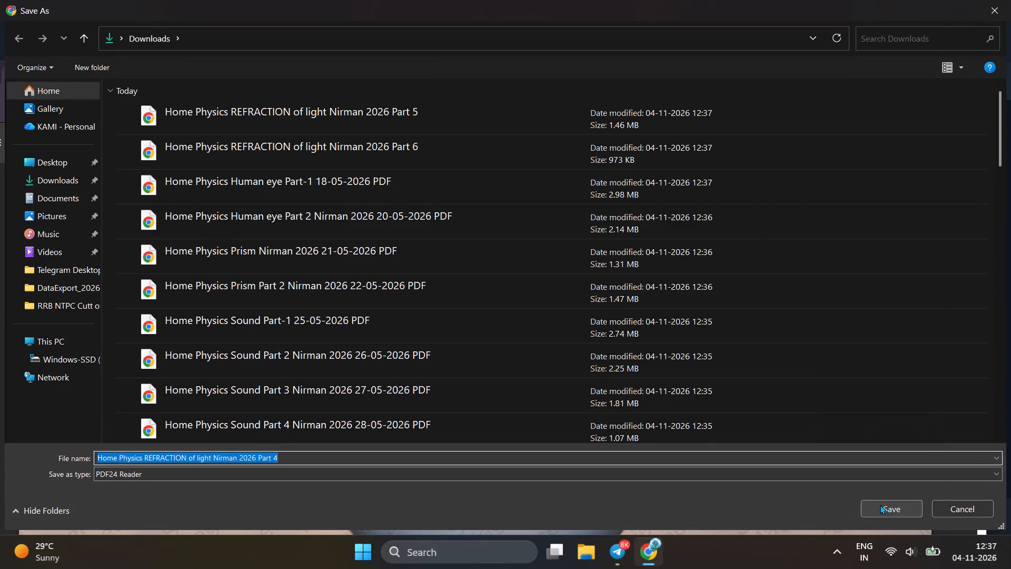
Save the PDF in the Downloads folder as Home Physics REFRACTION of light Nirman 2026 Part 4.
click(880, 505)
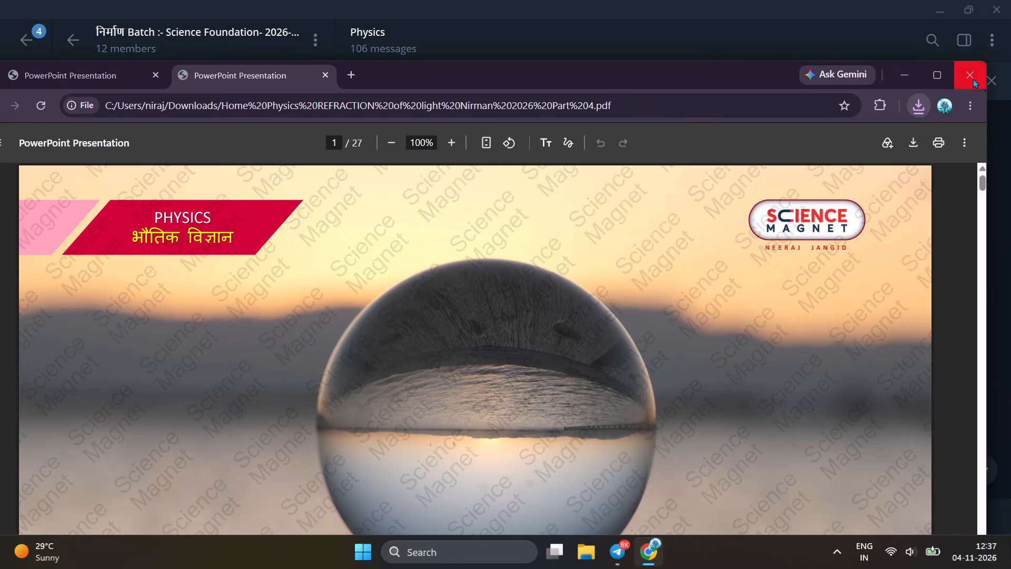
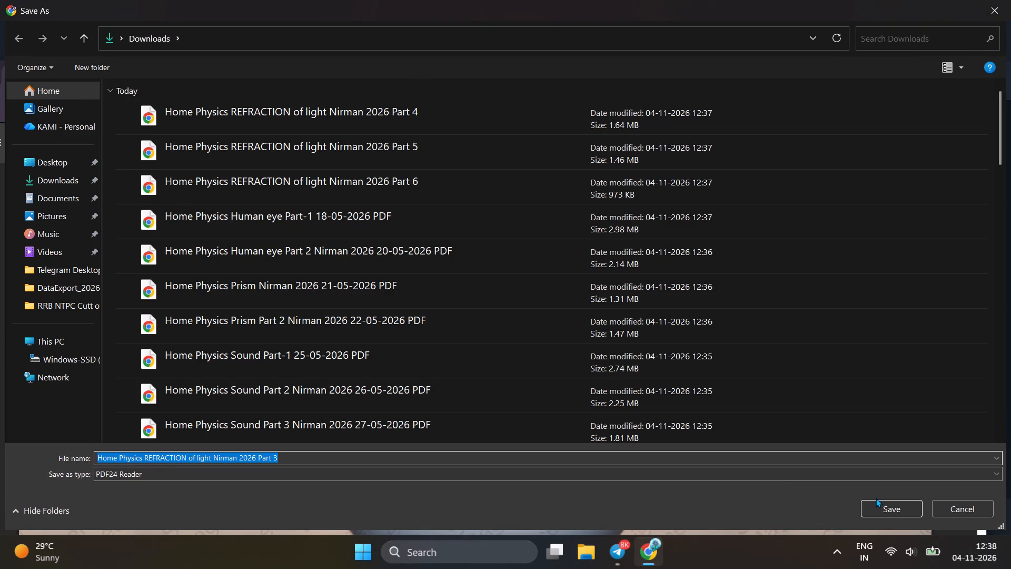
Save the PDF in the Downloads folder as Home Physics REFRACTION of light Nirman 2026 Part 3.
click(879, 504)
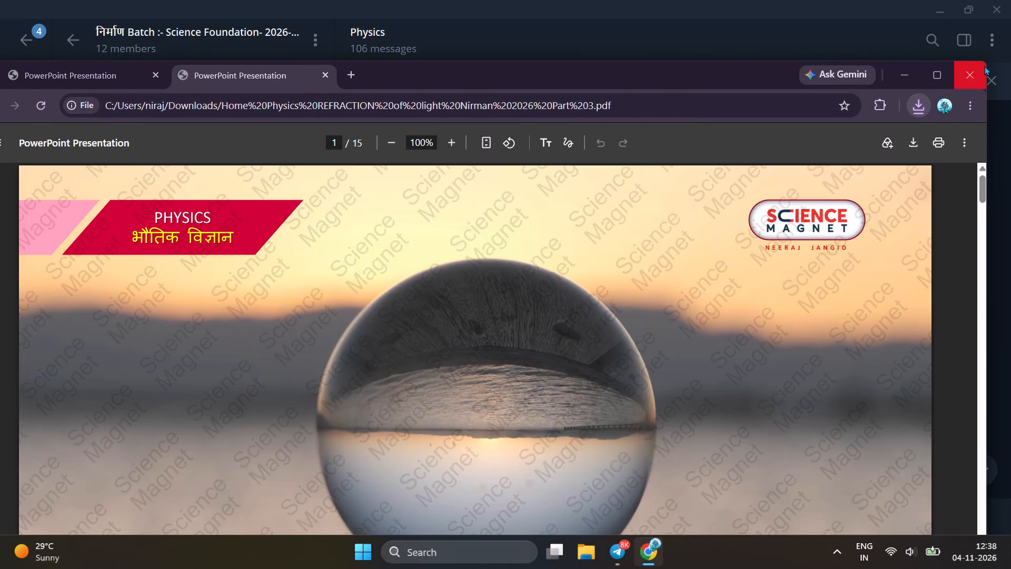
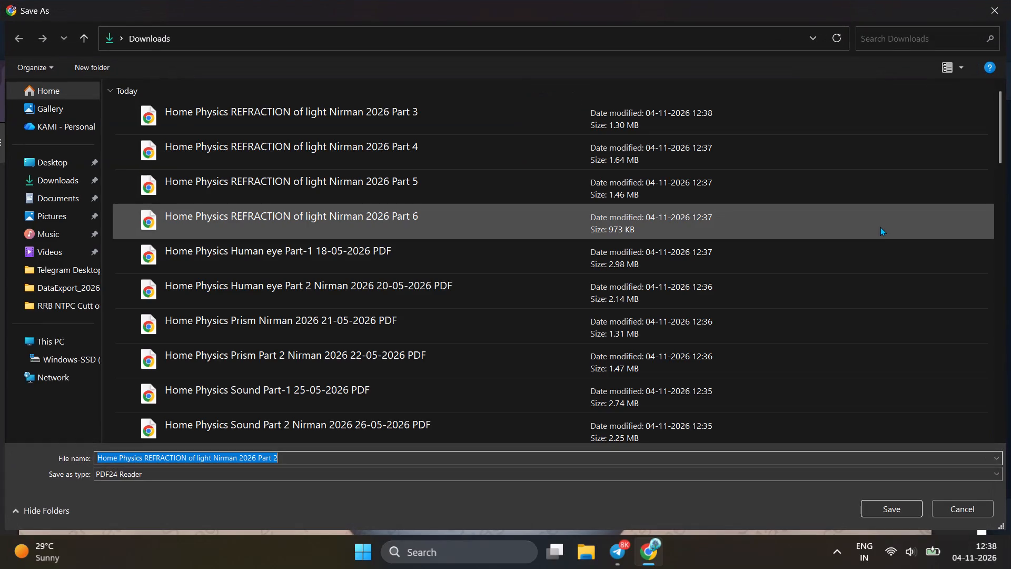
Save the PDF in the Downloads folder as Home Physics REFRACTION of light Nirman 2026 Part 2.
click(886, 501)
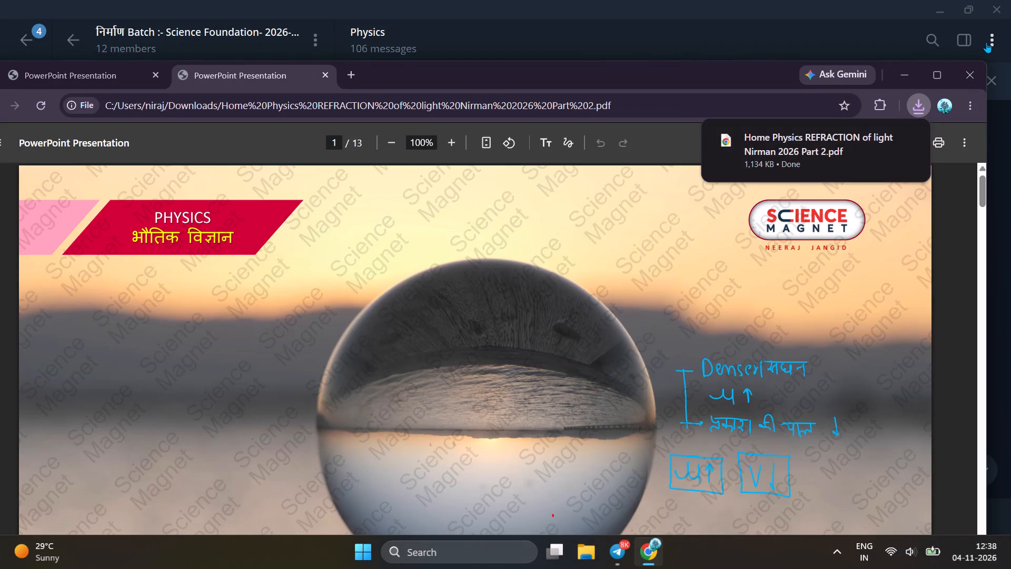
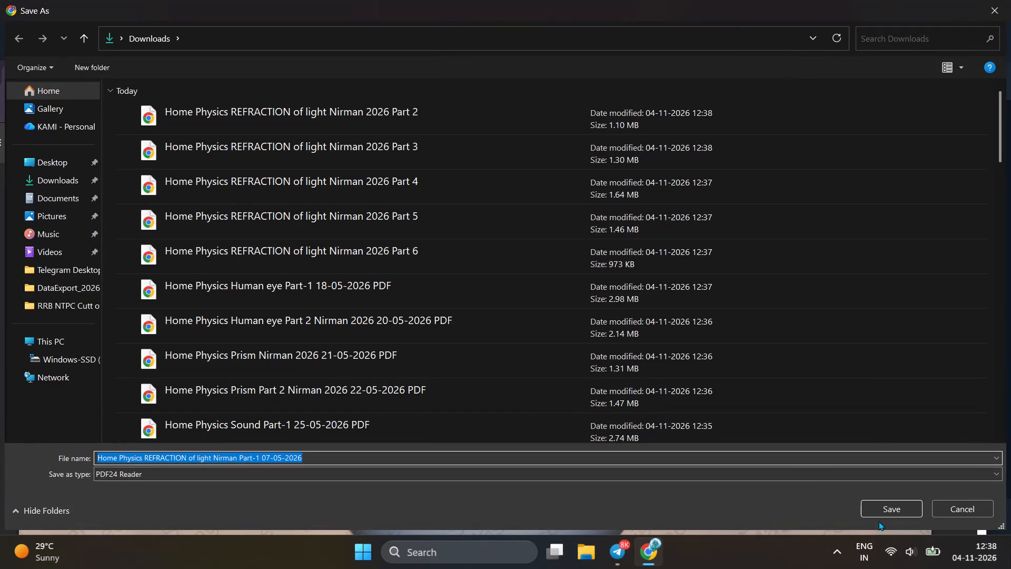
Save the PDF in the Downloads folder as Home Physics REFRACTION of light Nirman Part-1 07-05-2026.
click(896, 506)
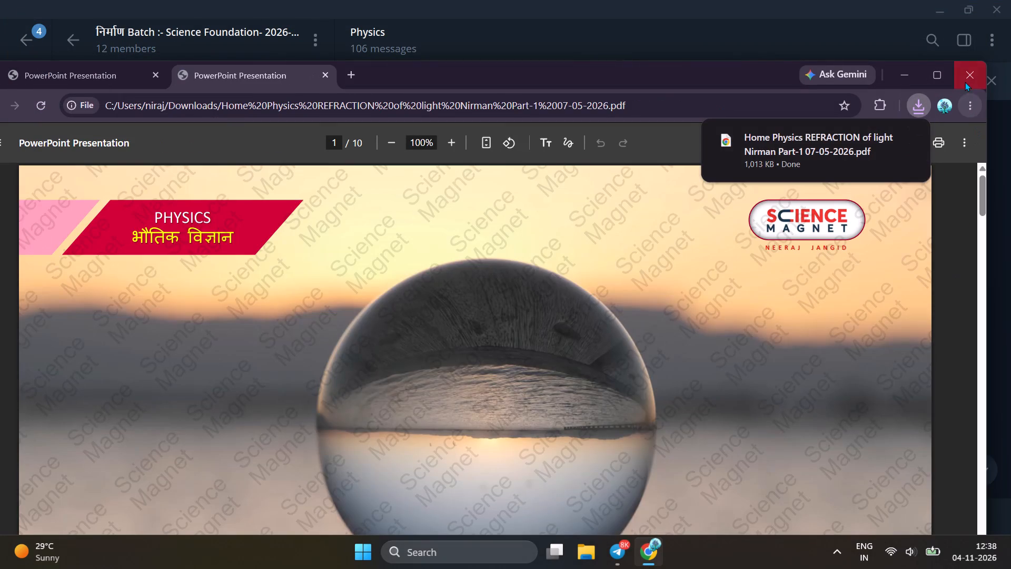
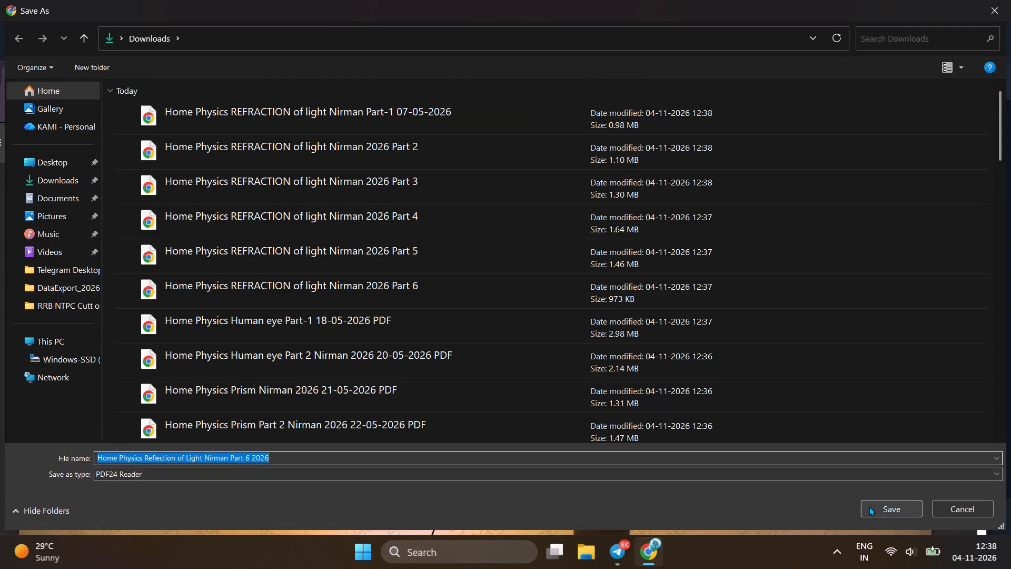
Save the PDF in the Downloads folder as Home Physics Reflection of Light Nirman Part 6 2026.
click(869, 506)
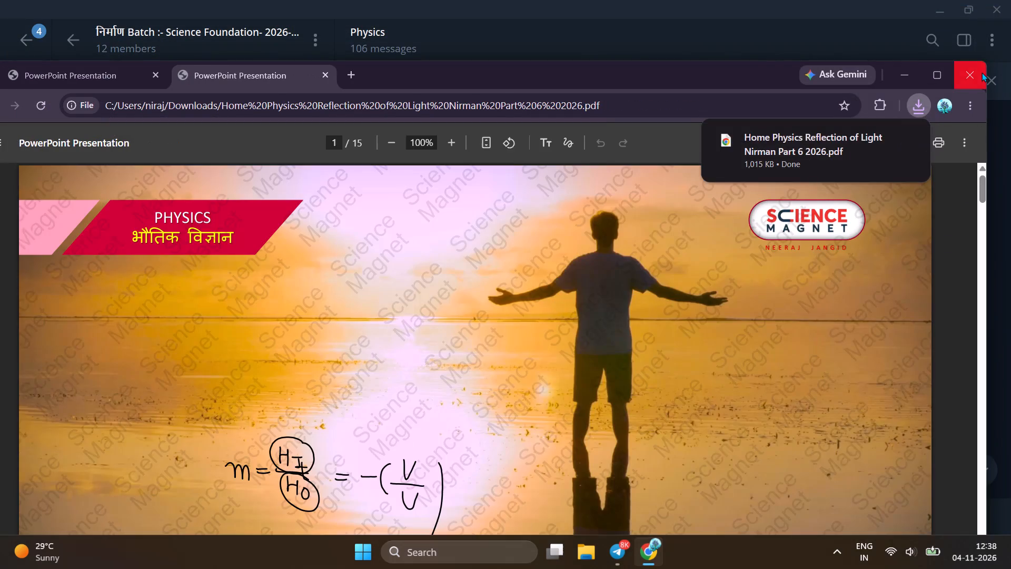
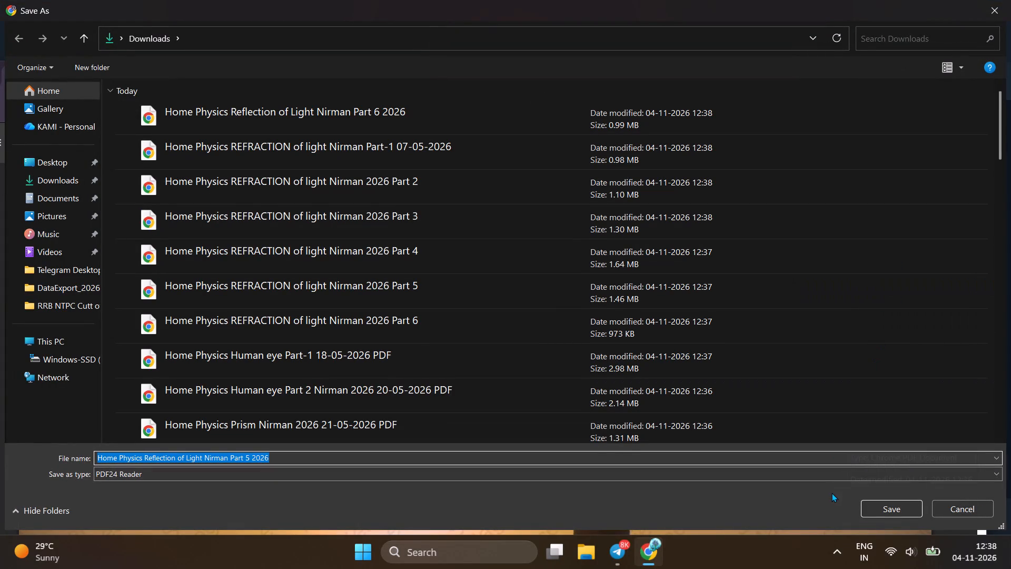
Save the PDF in the Downloads folder as Home Physics Reflection of Light Nirman Part 5 2026.
click(878, 512)
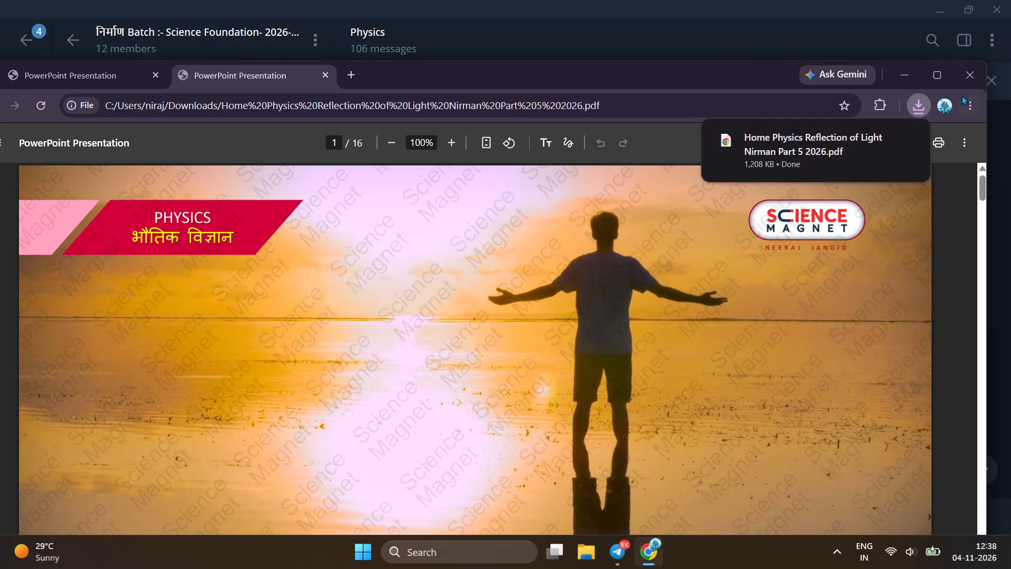
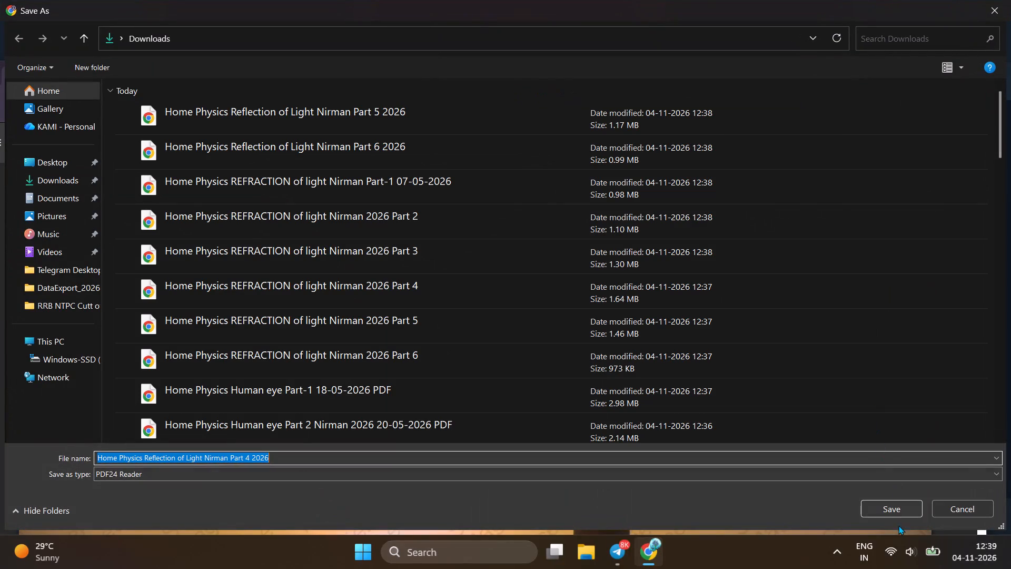
Save the PDF in the Downloads folder as Home Physics Reflection of Light Nirman Part 4 2026.
click(898, 512)
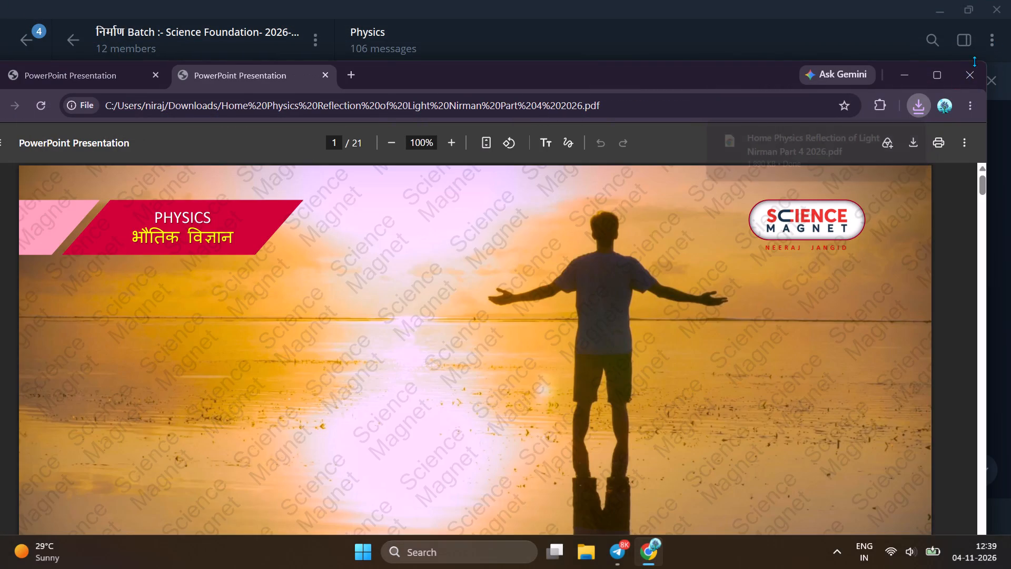
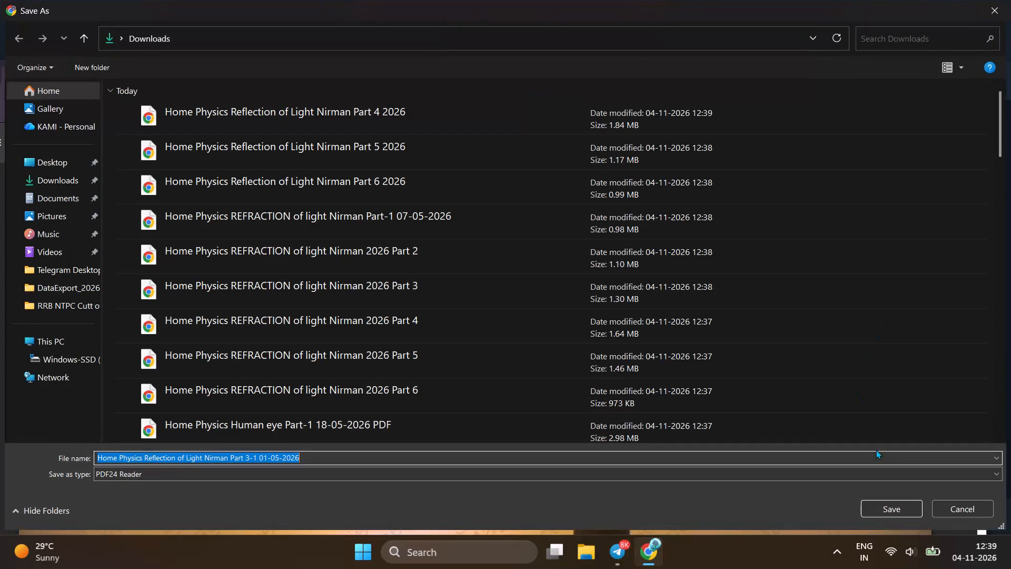
click(878, 509)
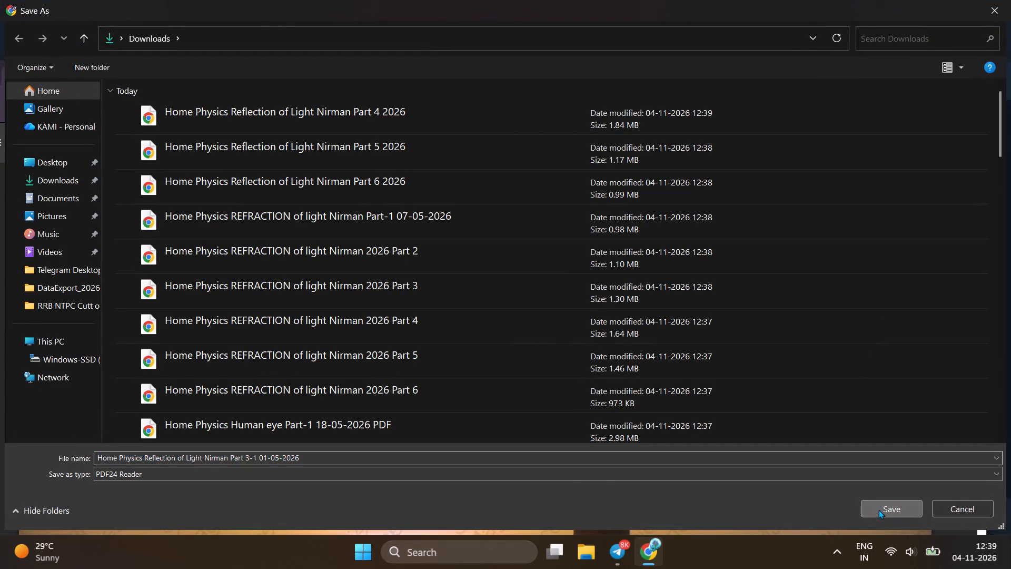
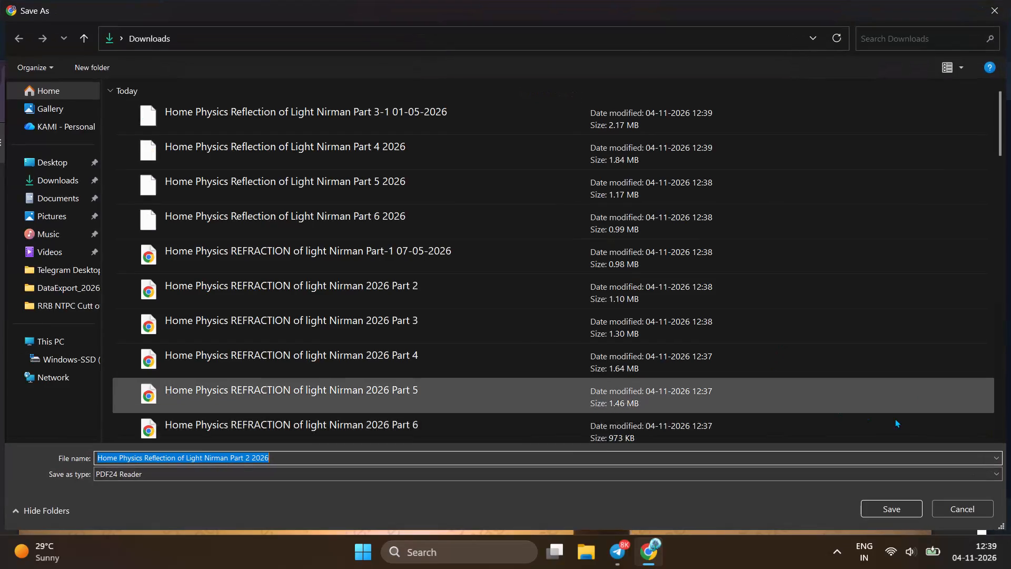
Save the PDF in the Downloads folder as Home Physics Reflection of Light Nirman Part 2 2026.
click(895, 501)
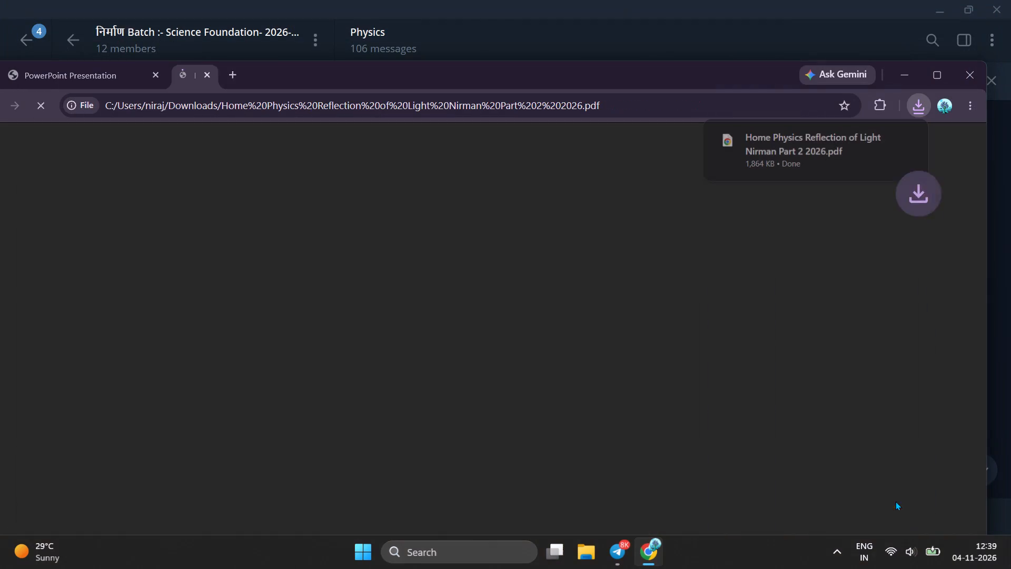
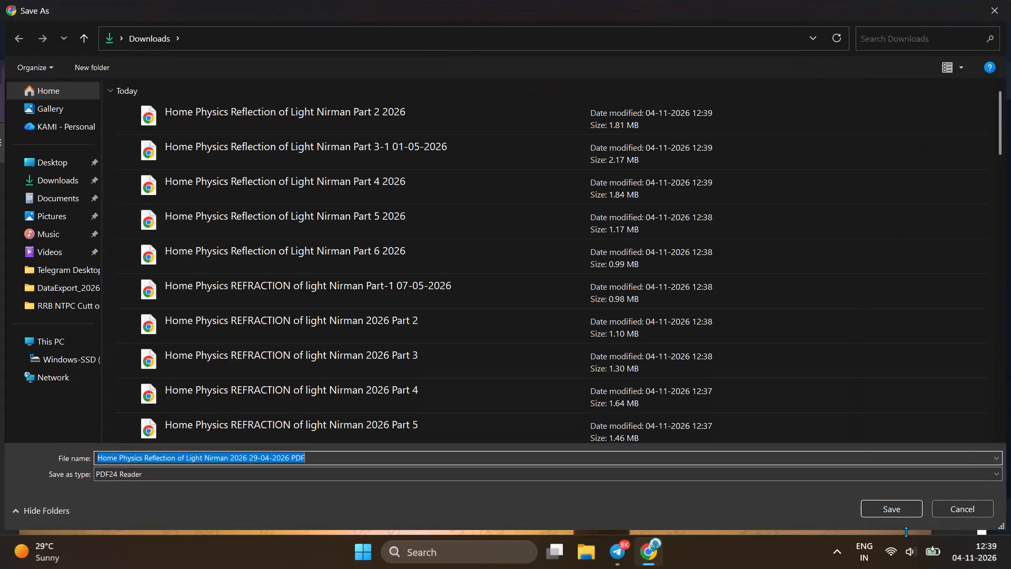
click(897, 505)
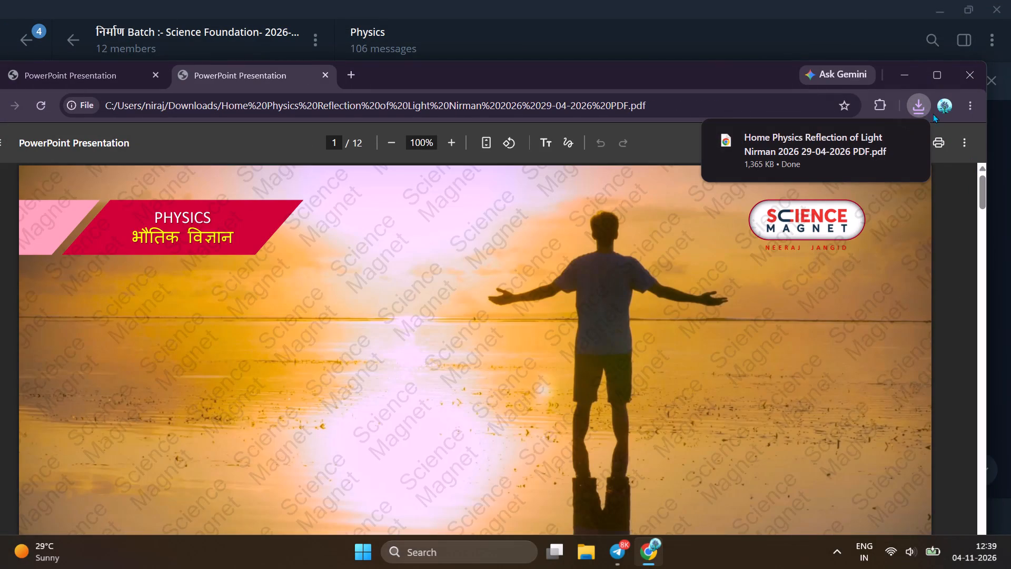
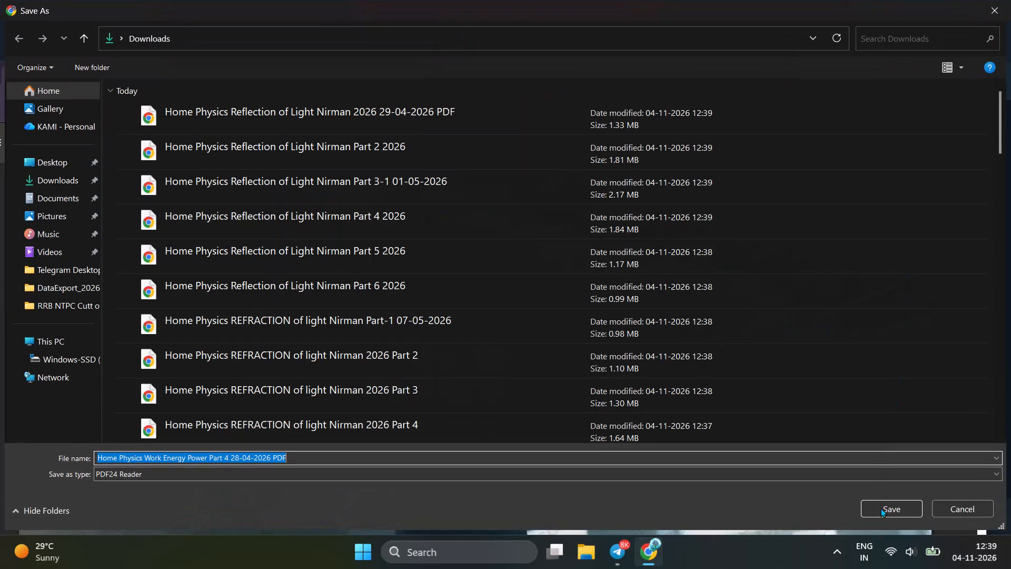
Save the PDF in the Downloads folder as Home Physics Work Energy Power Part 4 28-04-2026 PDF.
click(880, 511)
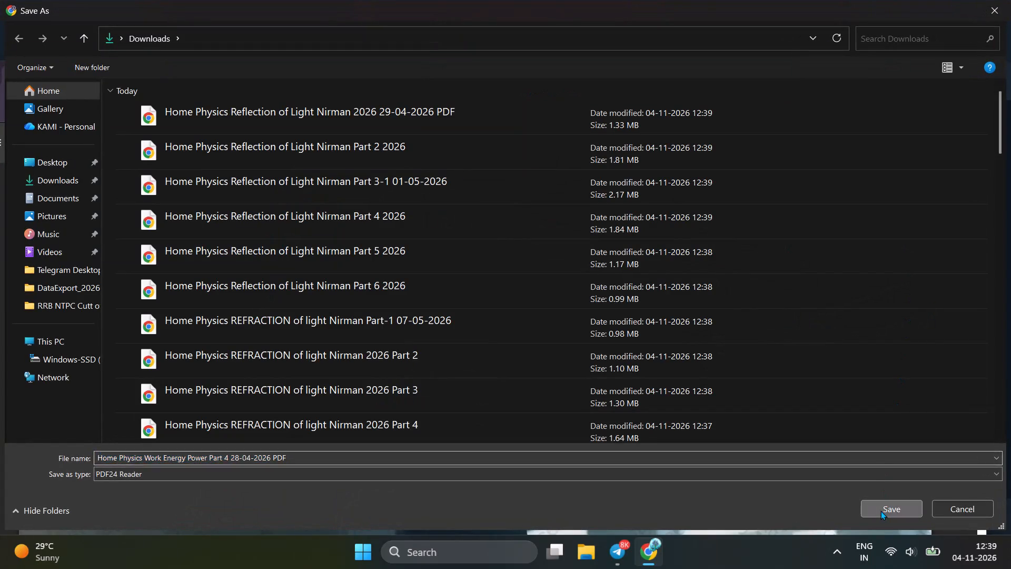
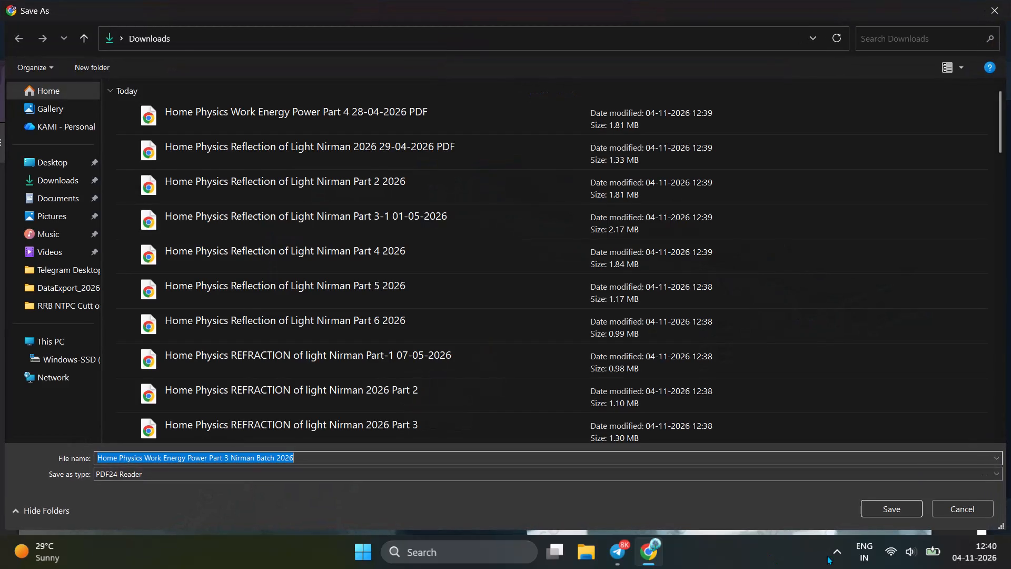
Save the PDF in the Downloads folder as Home Physics Work Energy Power Part 3 Nirman Batch 2026.
click(868, 504)
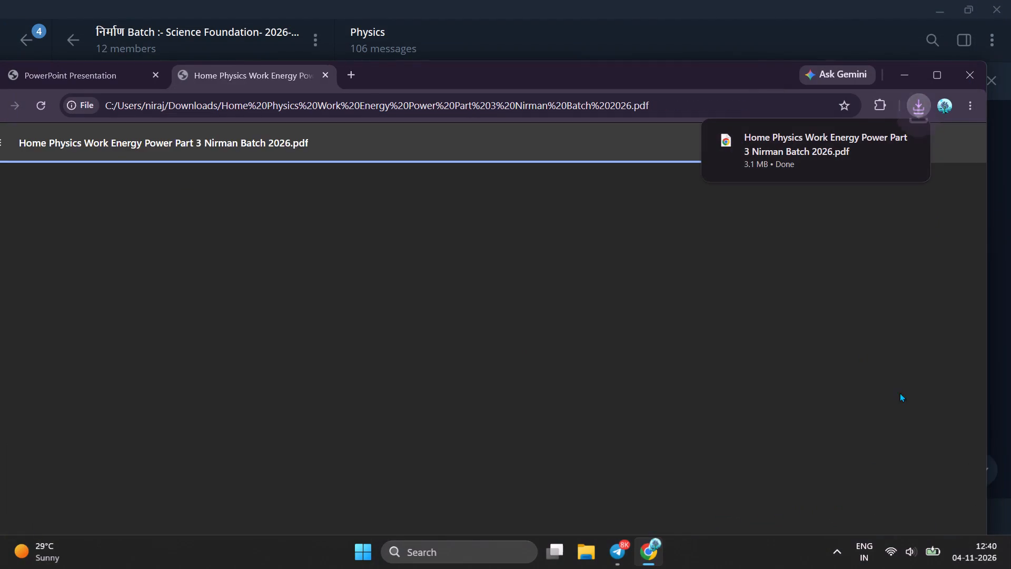
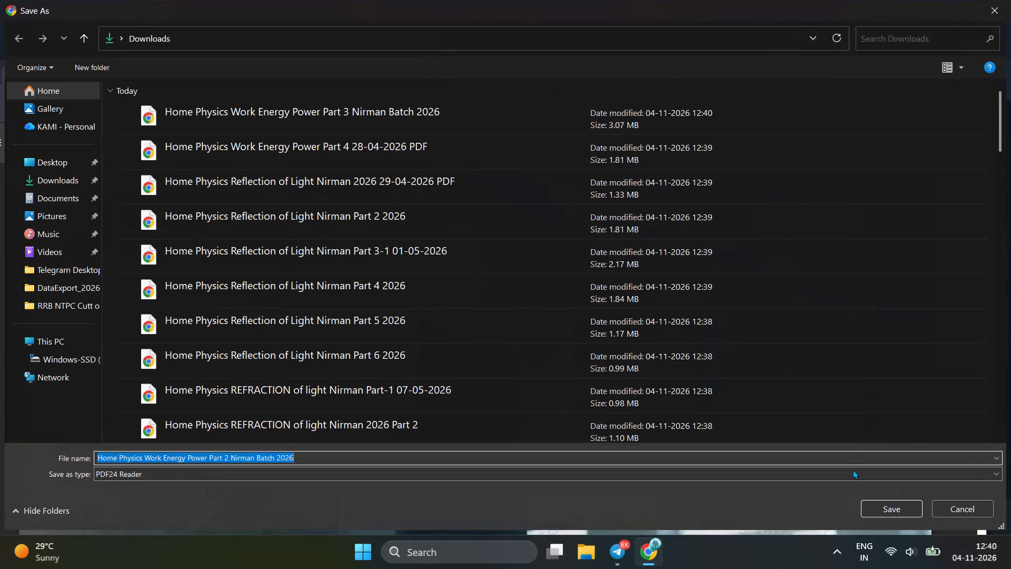
Save the PDF in the Downloads folder as Home Physics Work Energy Power Part 2 Nirman Batch 2026.
click(882, 503)
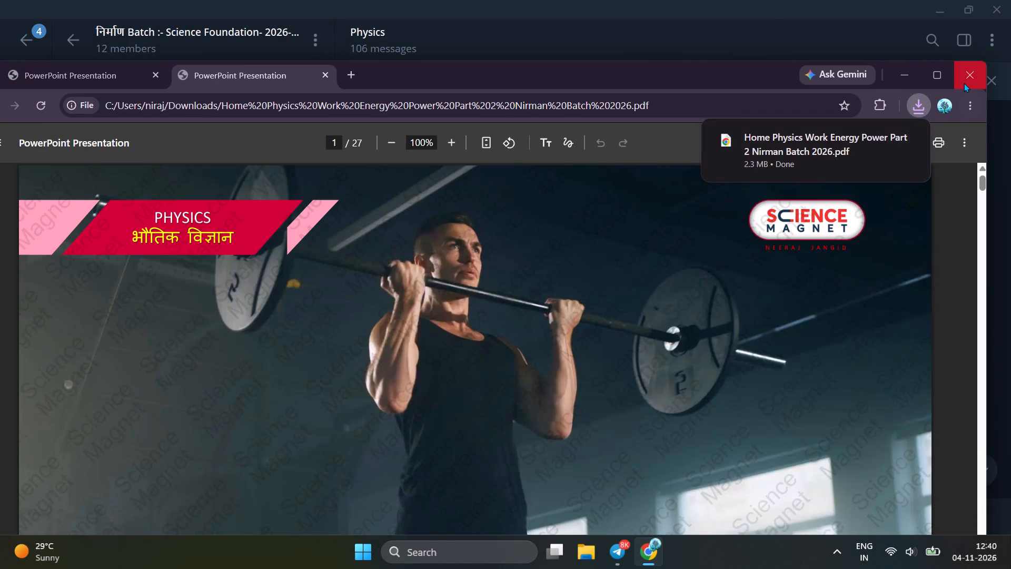
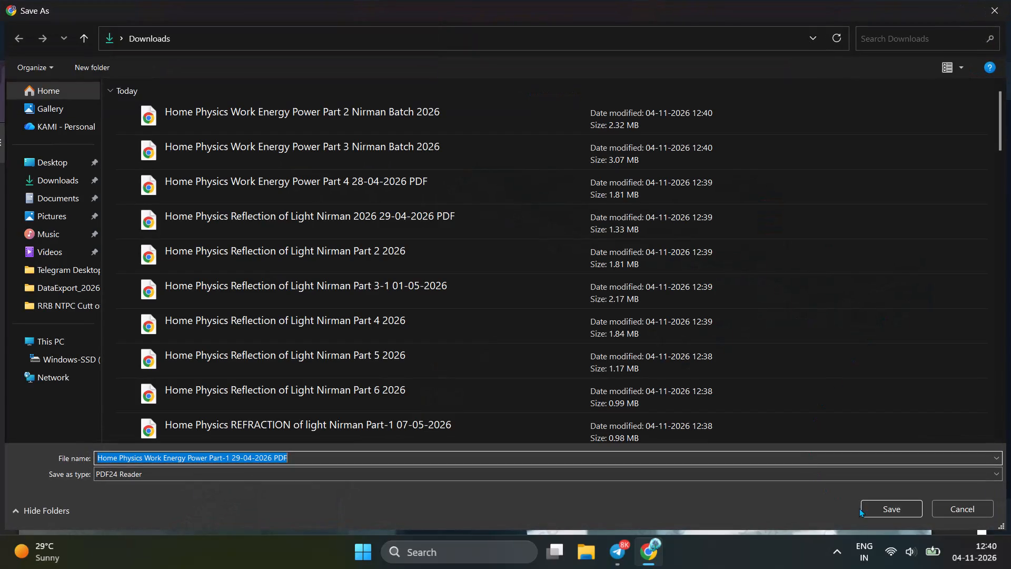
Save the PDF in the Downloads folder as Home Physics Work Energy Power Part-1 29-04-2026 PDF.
click(873, 513)
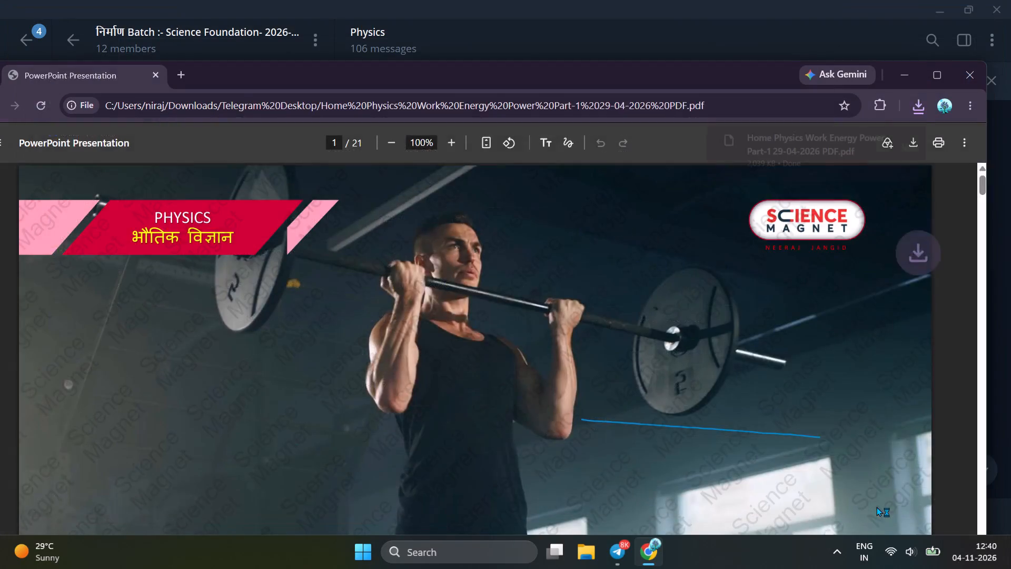
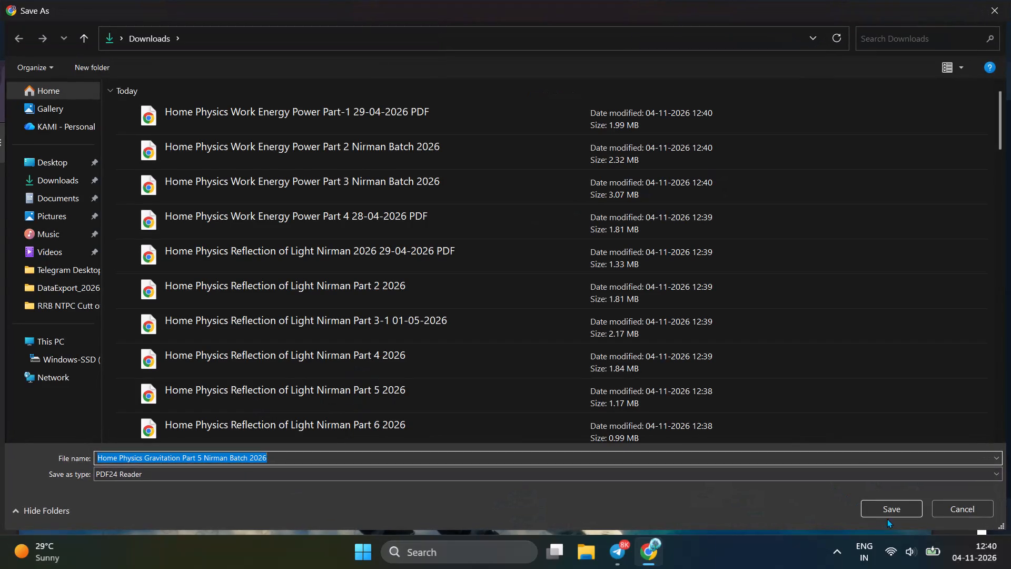
Save the PDF in the Downloads folder as Home Physics Gravitation Part 5 Nirman Batch 2026.
click(889, 511)
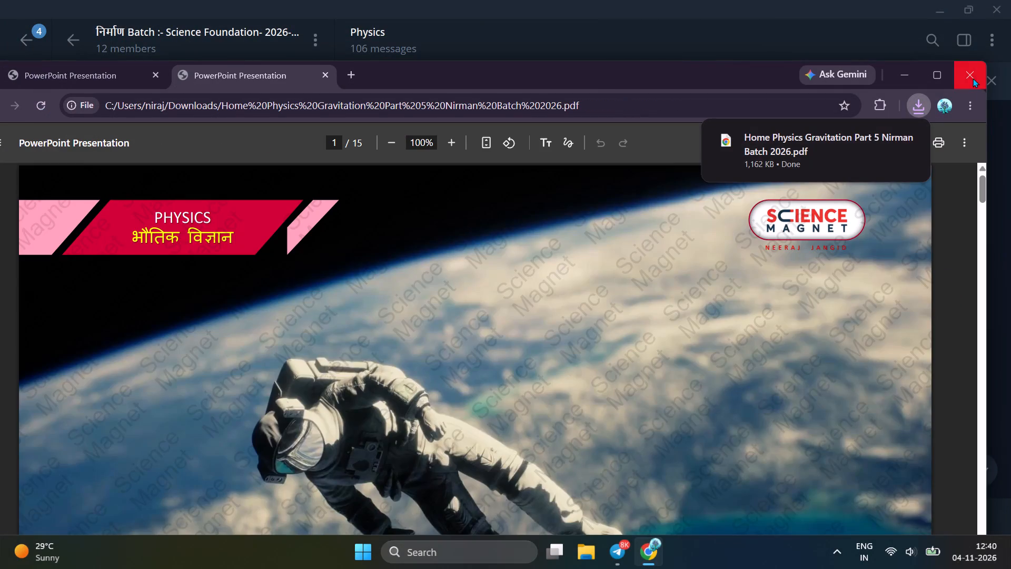
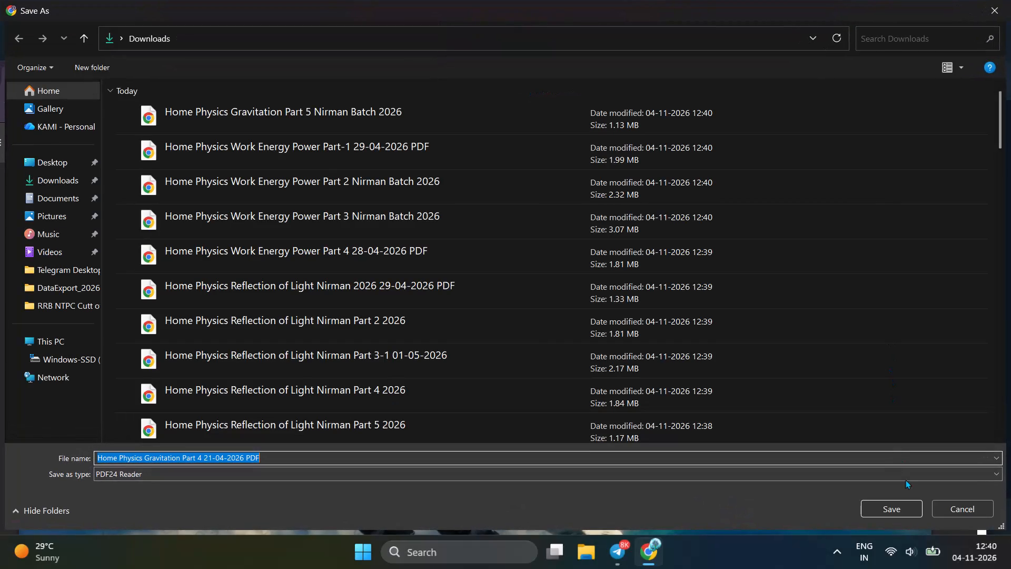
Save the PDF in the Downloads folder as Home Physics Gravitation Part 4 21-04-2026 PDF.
click(905, 500)
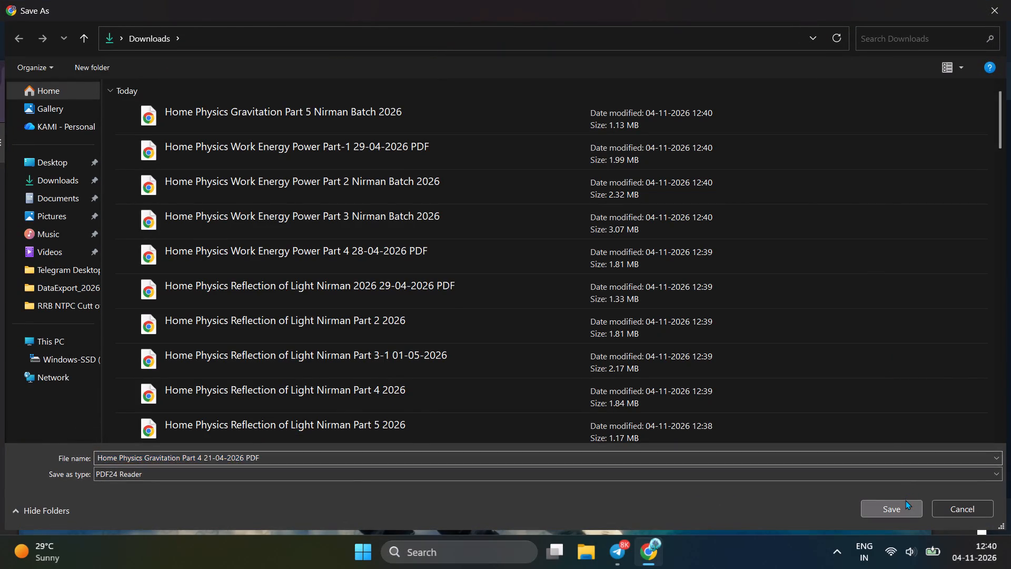
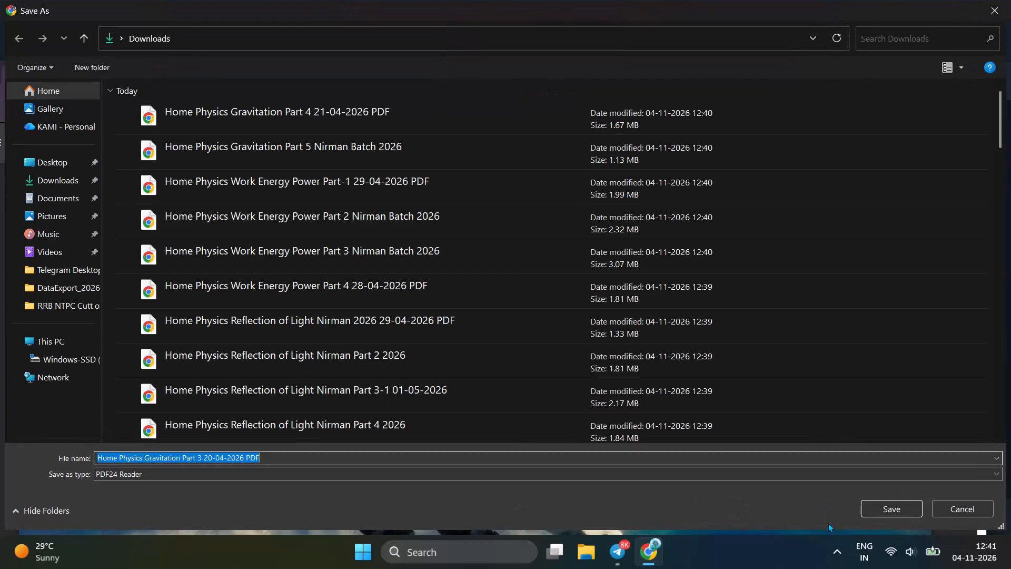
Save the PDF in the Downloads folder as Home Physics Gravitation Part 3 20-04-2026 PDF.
click(877, 512)
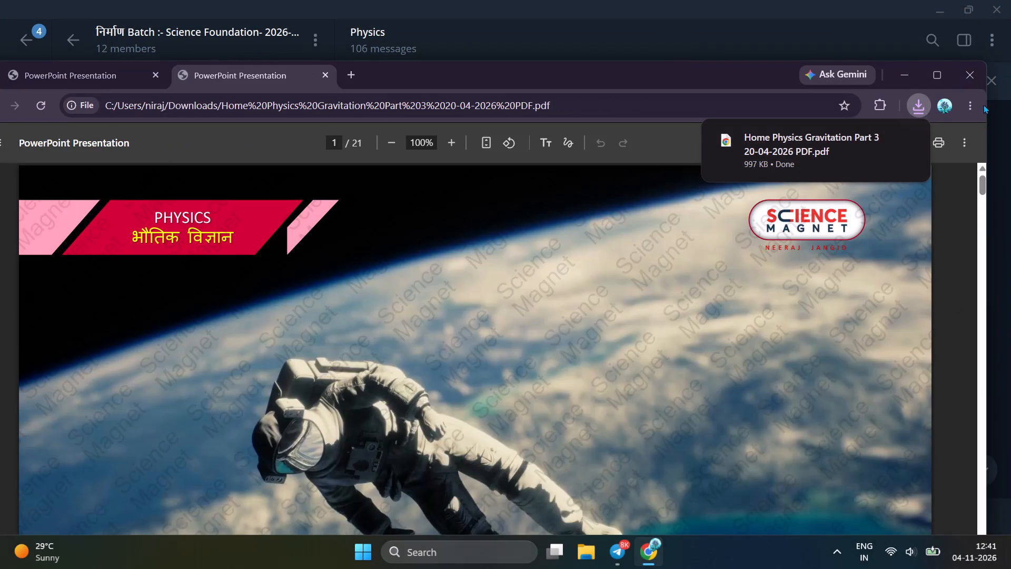
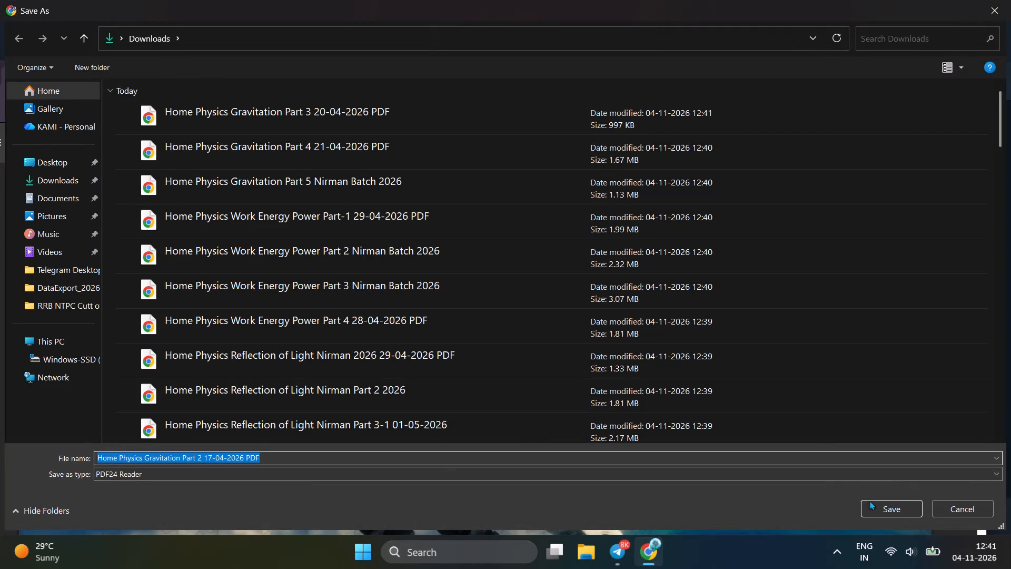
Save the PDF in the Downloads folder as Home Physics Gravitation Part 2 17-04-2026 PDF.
click(873, 504)
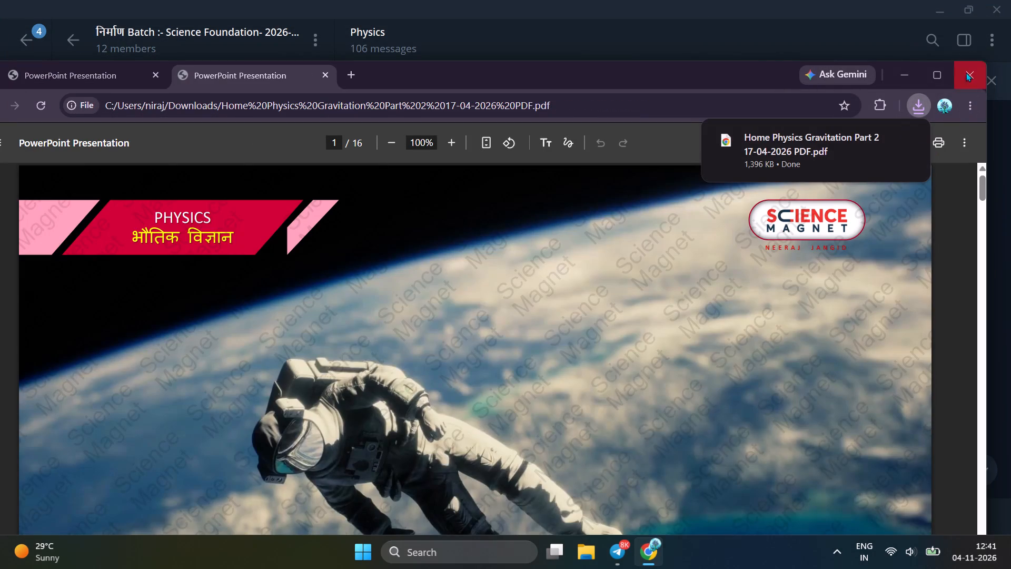
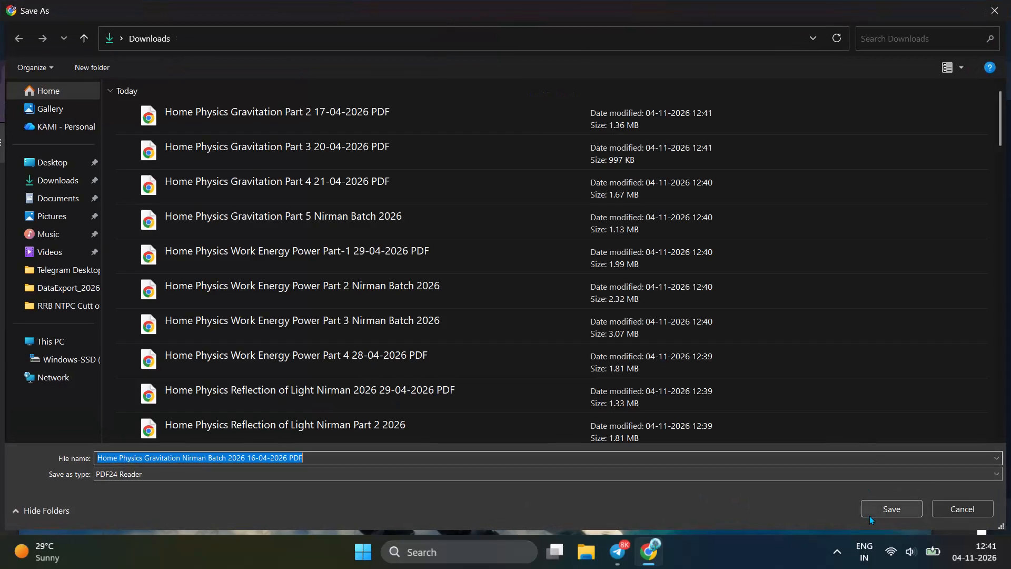
click(877, 508)
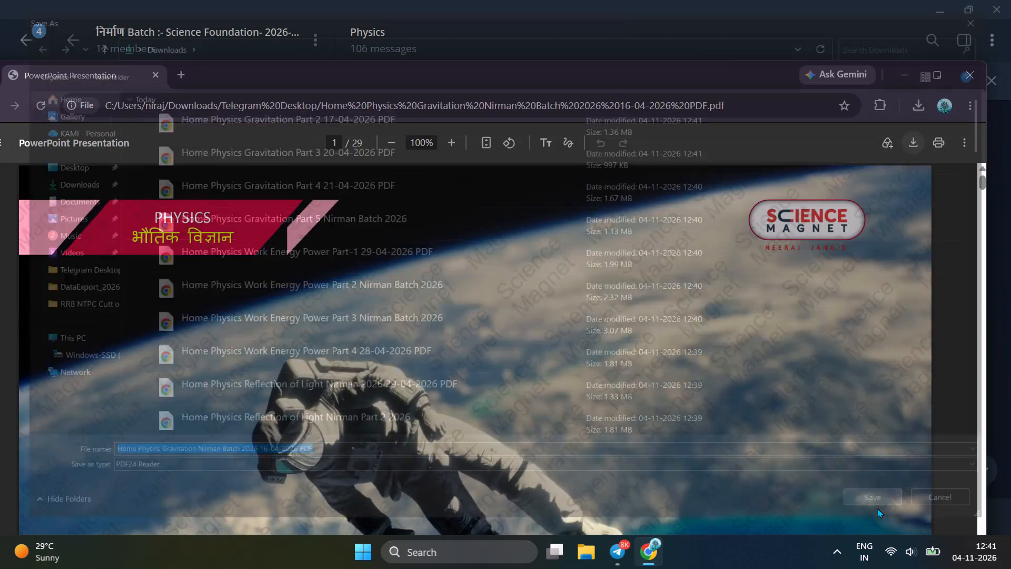
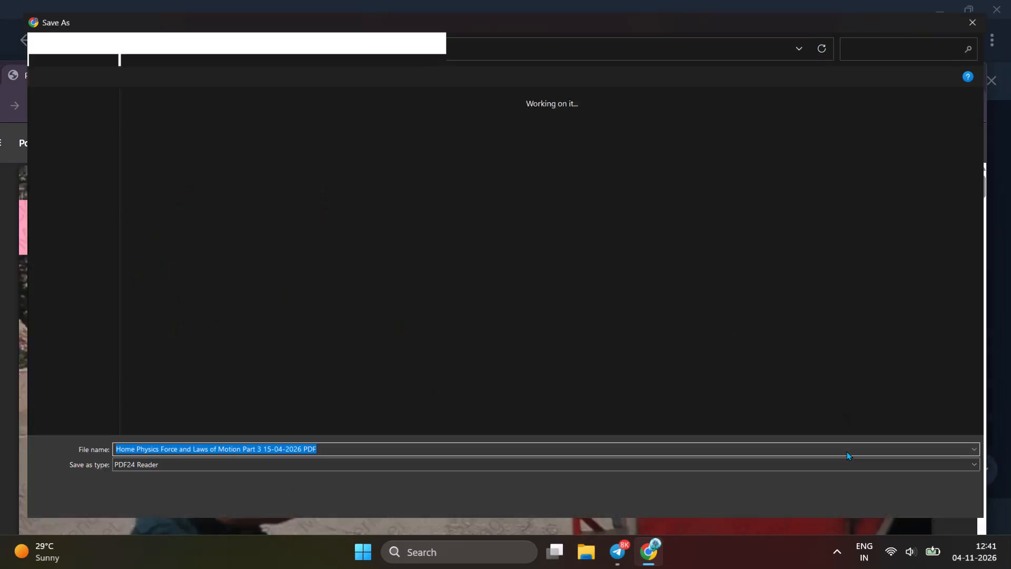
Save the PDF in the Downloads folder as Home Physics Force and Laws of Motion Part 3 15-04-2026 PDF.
click(869, 507)
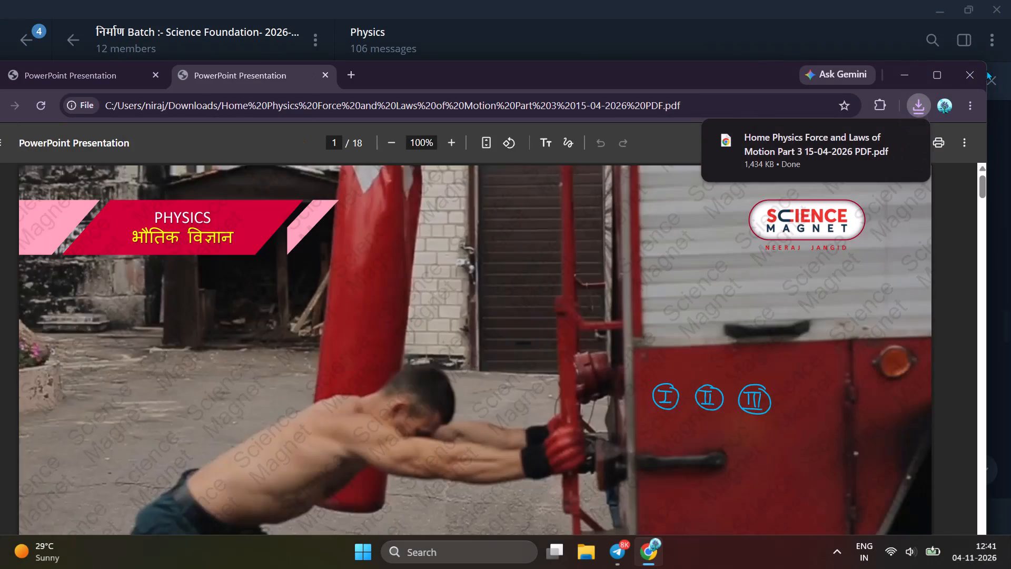
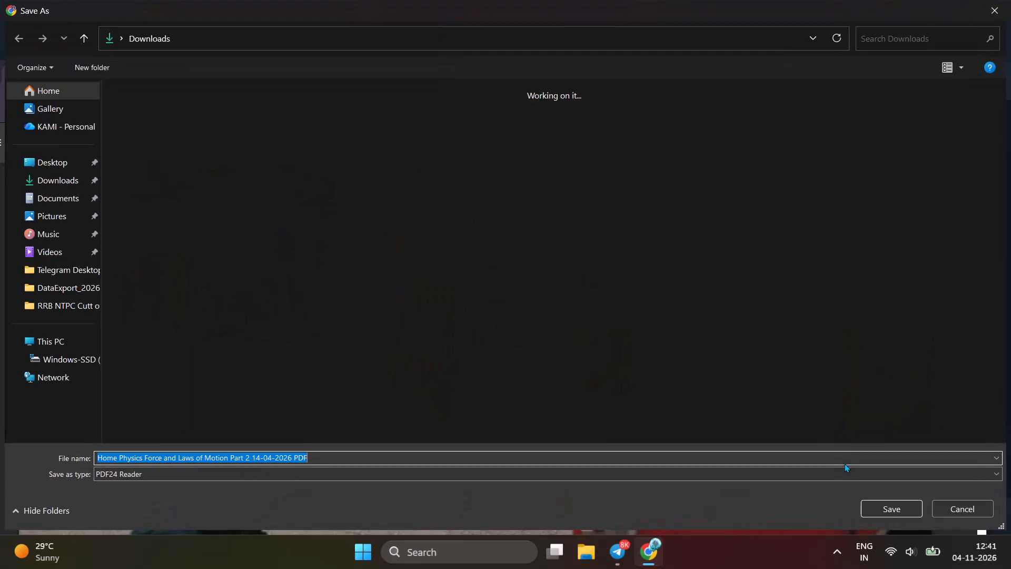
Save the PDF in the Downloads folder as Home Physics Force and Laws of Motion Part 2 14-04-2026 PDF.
click(875, 506)
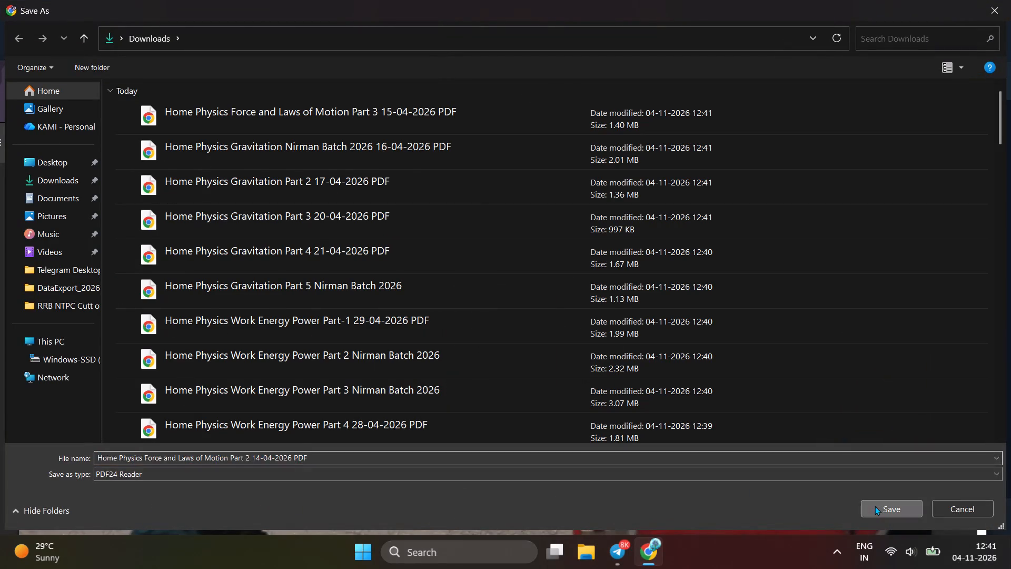
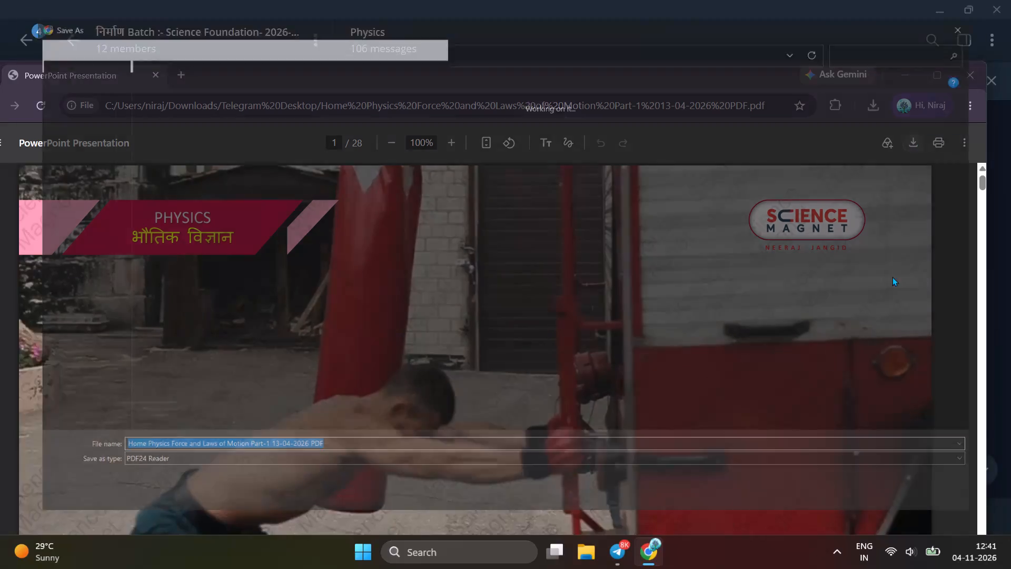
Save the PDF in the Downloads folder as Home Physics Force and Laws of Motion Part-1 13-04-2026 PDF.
click(901, 507)
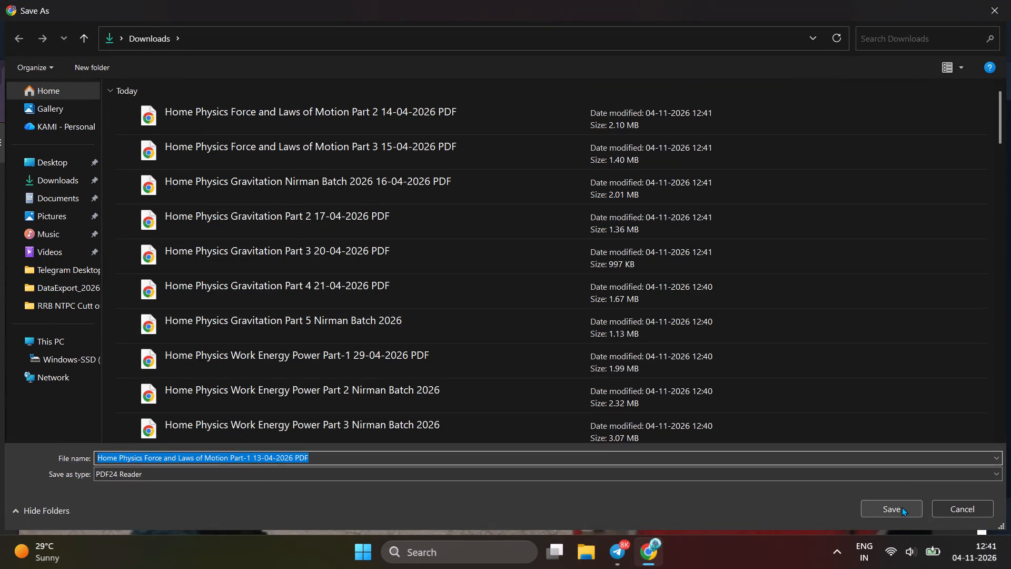
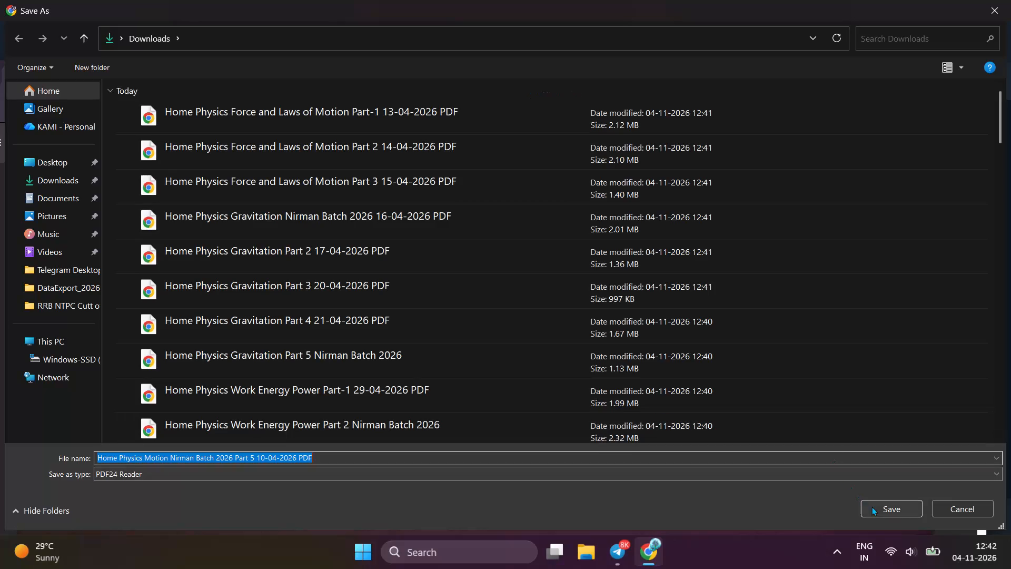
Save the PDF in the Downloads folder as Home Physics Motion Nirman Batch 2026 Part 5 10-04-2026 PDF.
click(874, 508)
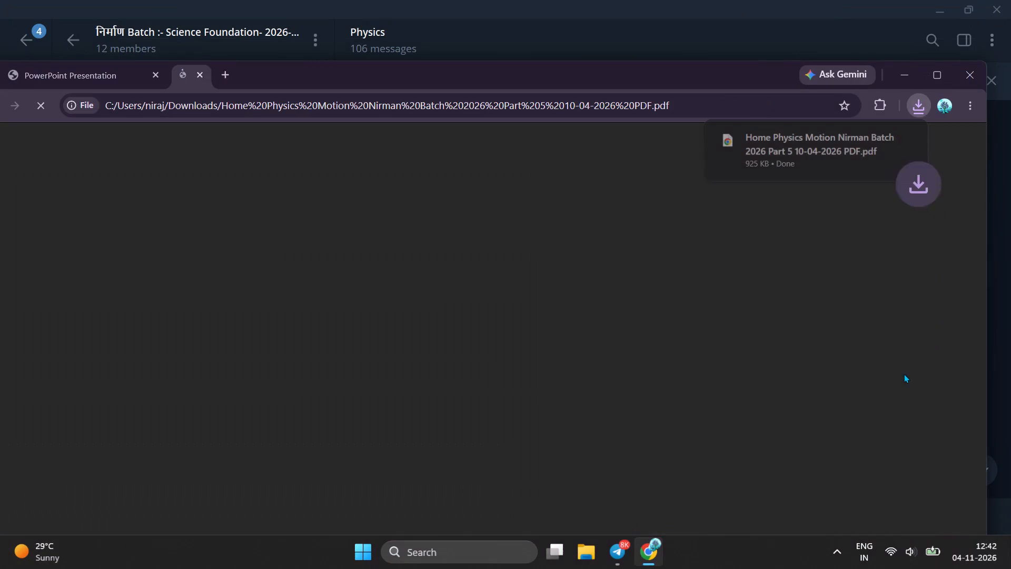
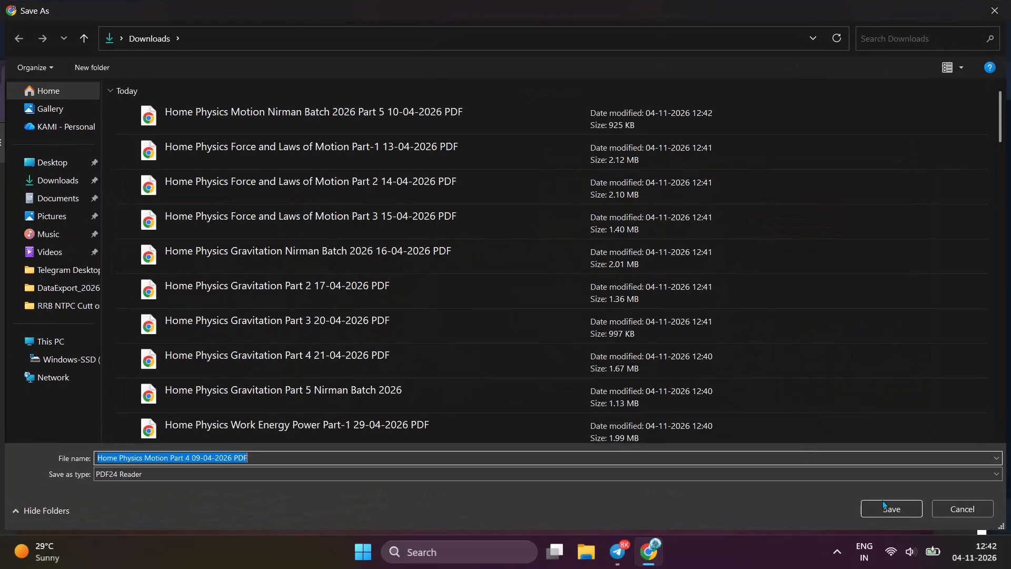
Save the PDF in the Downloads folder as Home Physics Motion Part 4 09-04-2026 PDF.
click(884, 504)
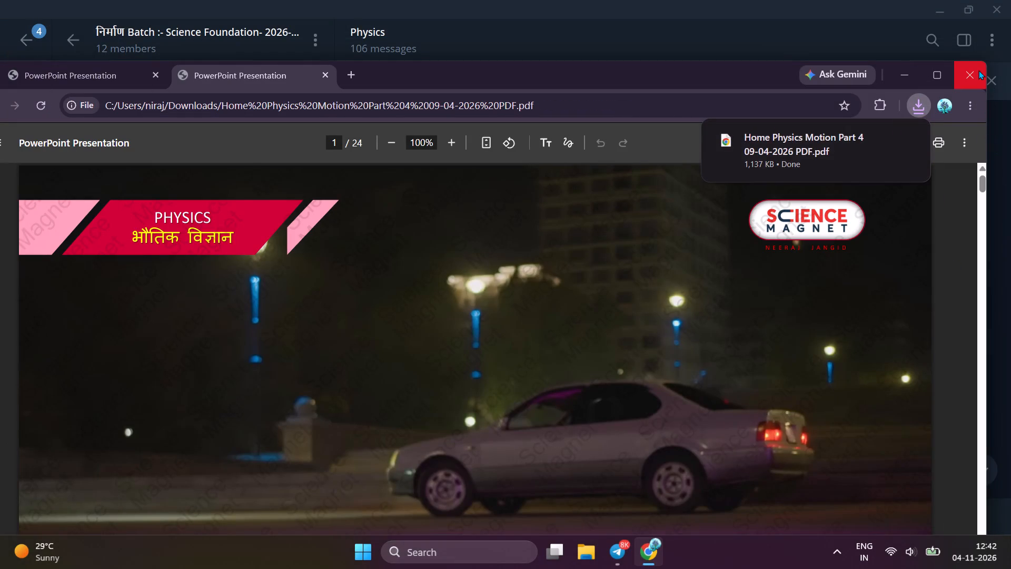
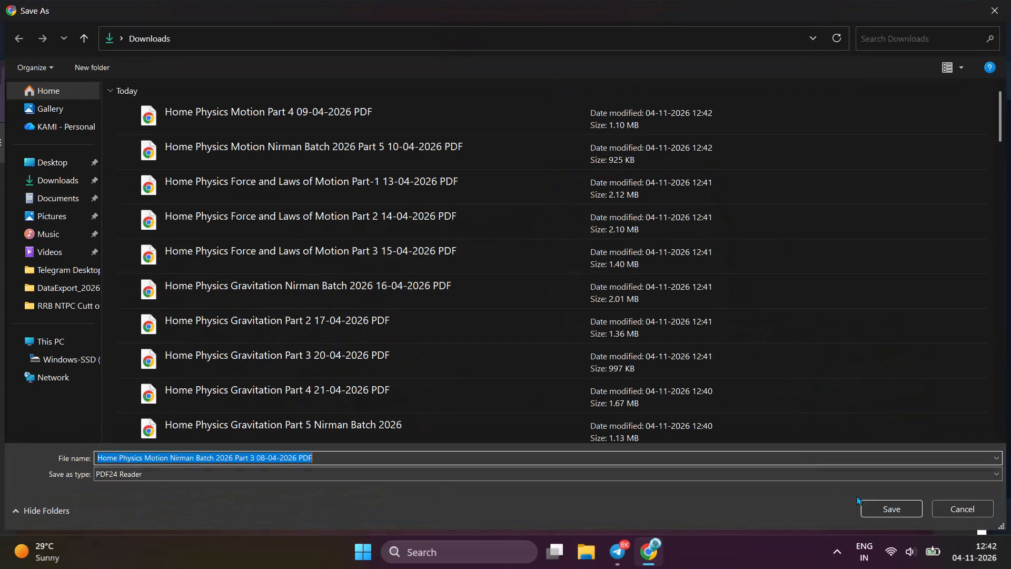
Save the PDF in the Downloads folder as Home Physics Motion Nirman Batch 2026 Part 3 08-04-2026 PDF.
click(875, 513)
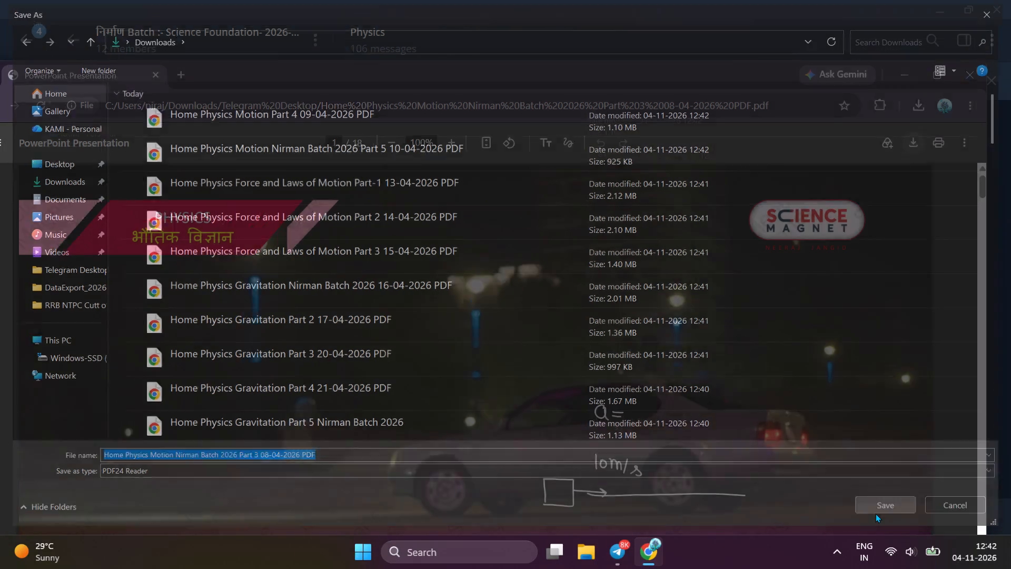
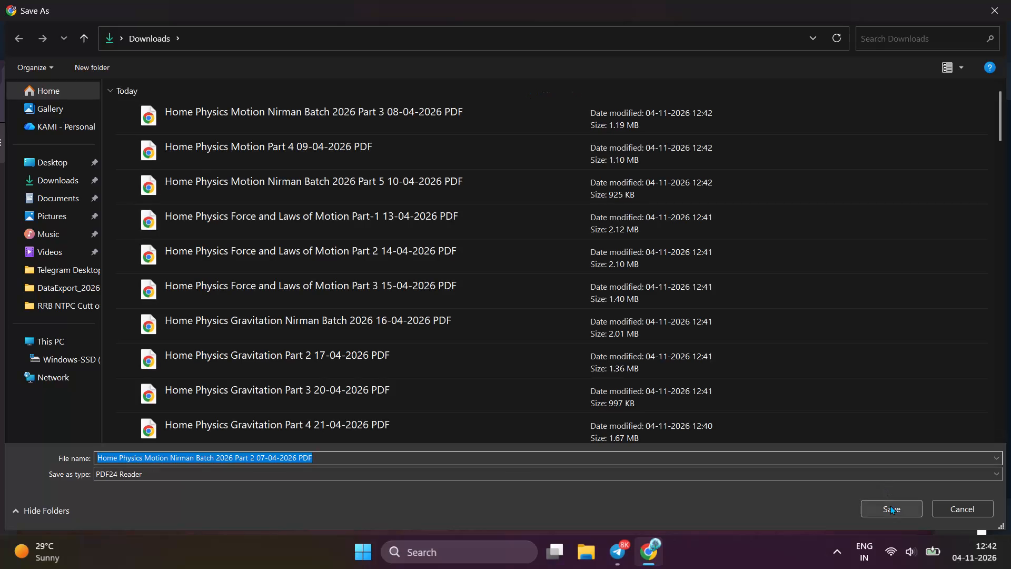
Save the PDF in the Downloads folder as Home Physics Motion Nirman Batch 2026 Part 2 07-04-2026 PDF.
click(890, 505)
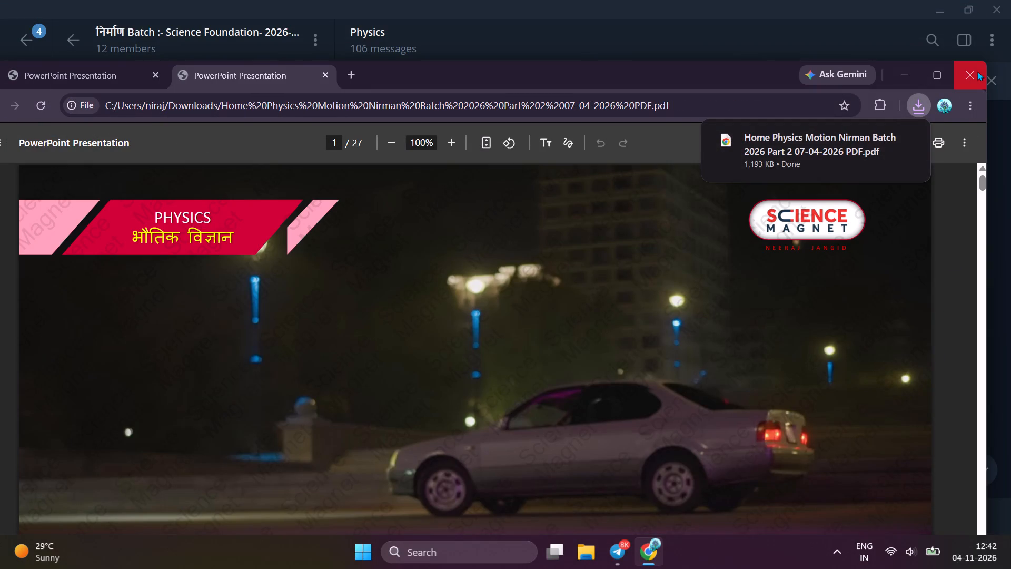
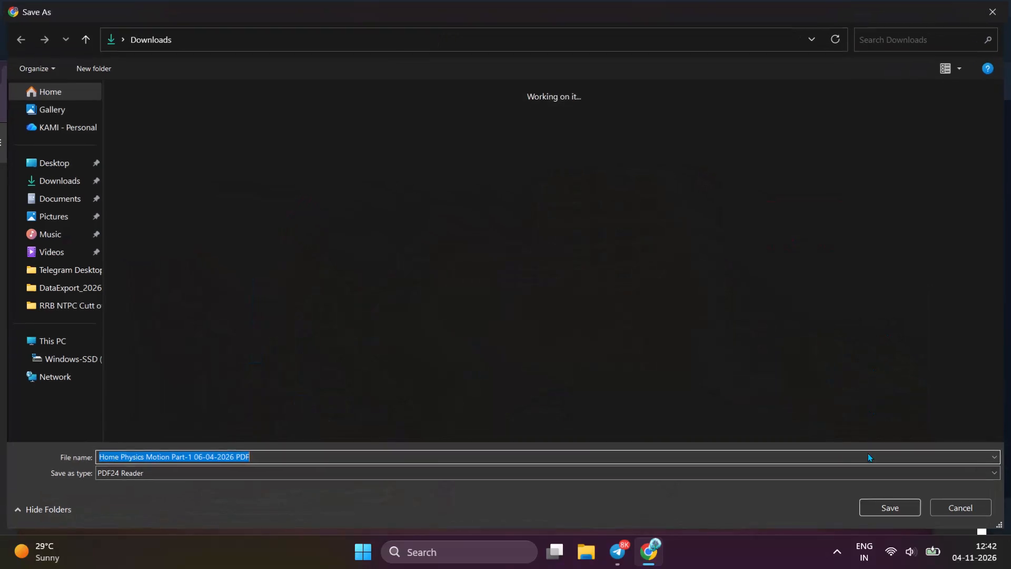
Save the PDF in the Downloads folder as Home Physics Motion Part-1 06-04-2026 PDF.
click(875, 509)
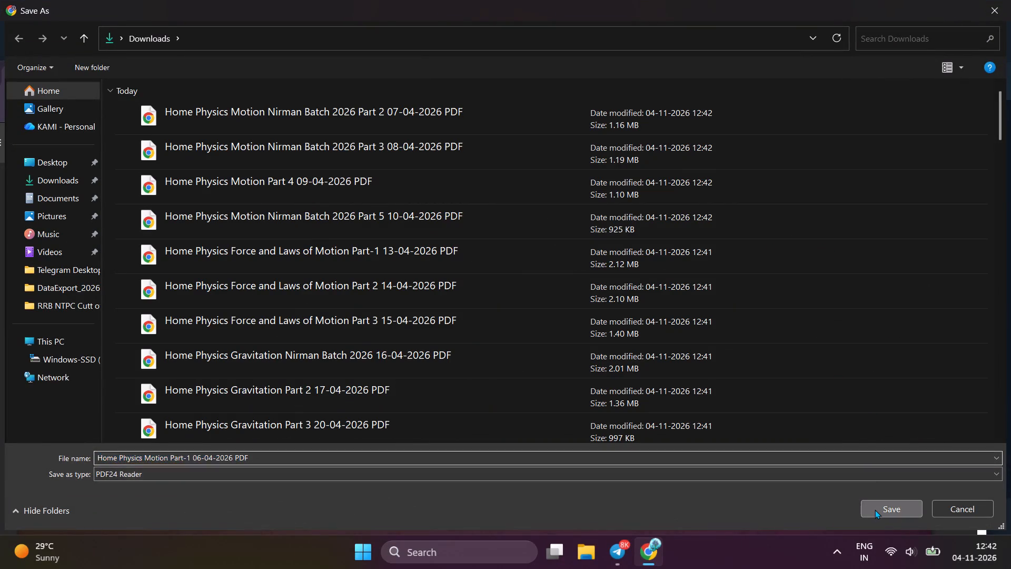
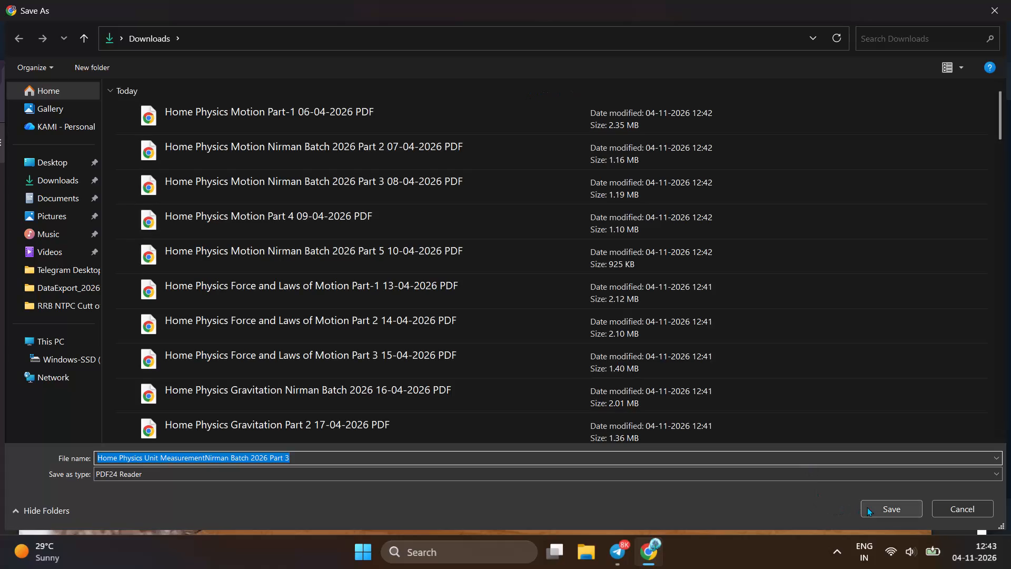
Save the PDF in the Downloads folder as Home Physics Unit MeasurementNirman Batch 2026 Part 3.
click(867, 507)
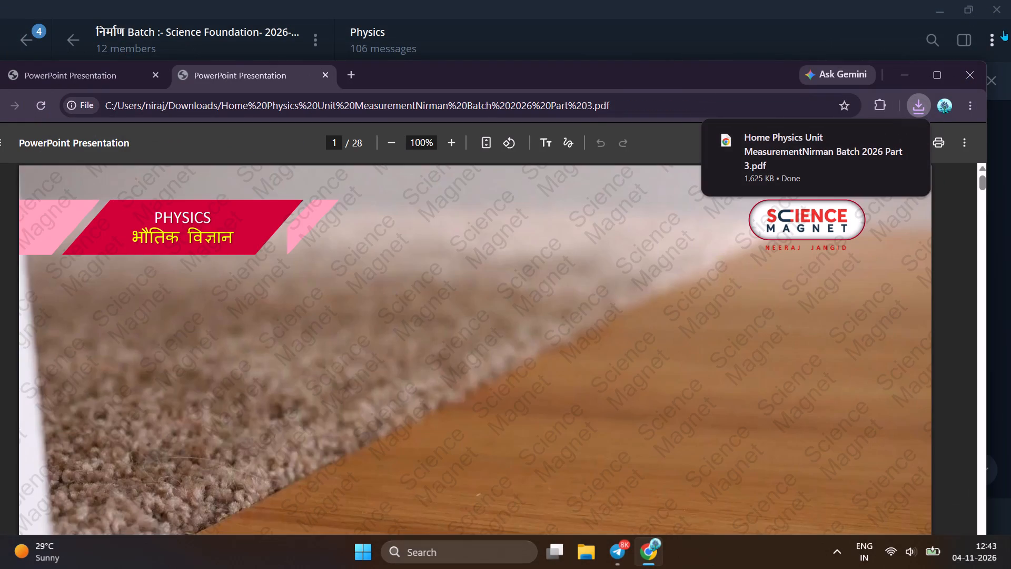
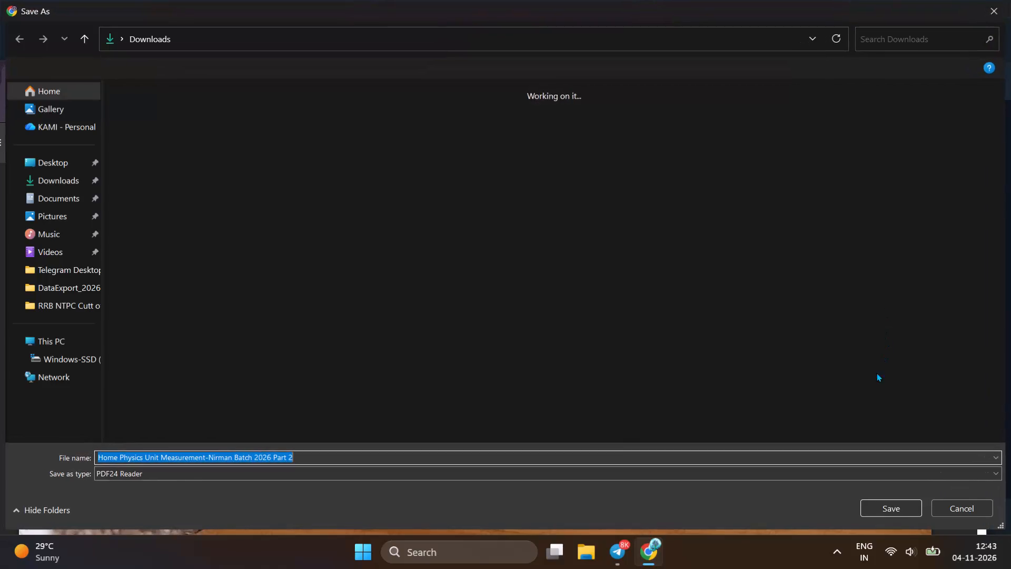
Save the PDF in the Downloads folder as Home Physics Unit Measurement-Nirman Batch 2026 Part 2.
click(885, 507)
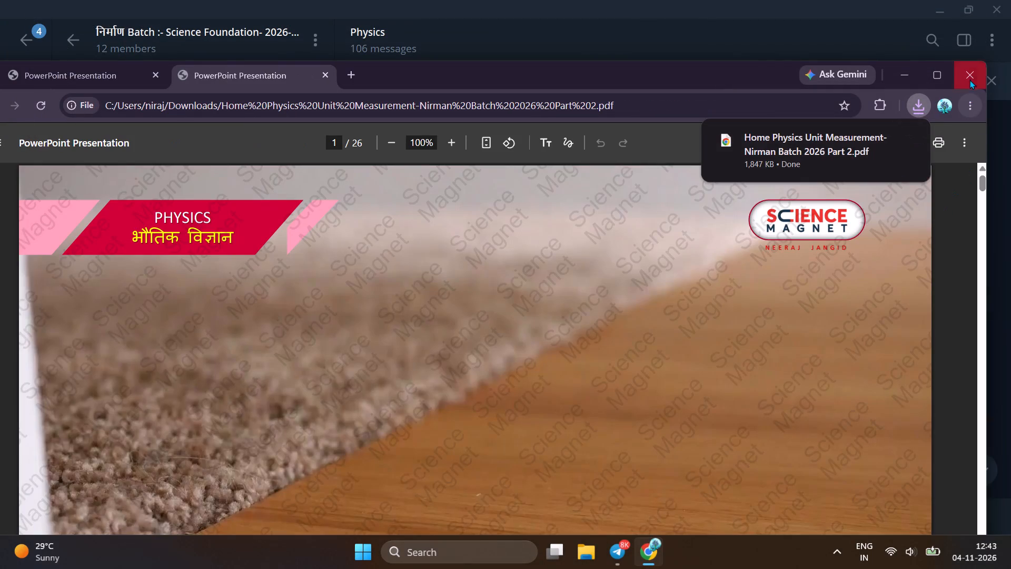
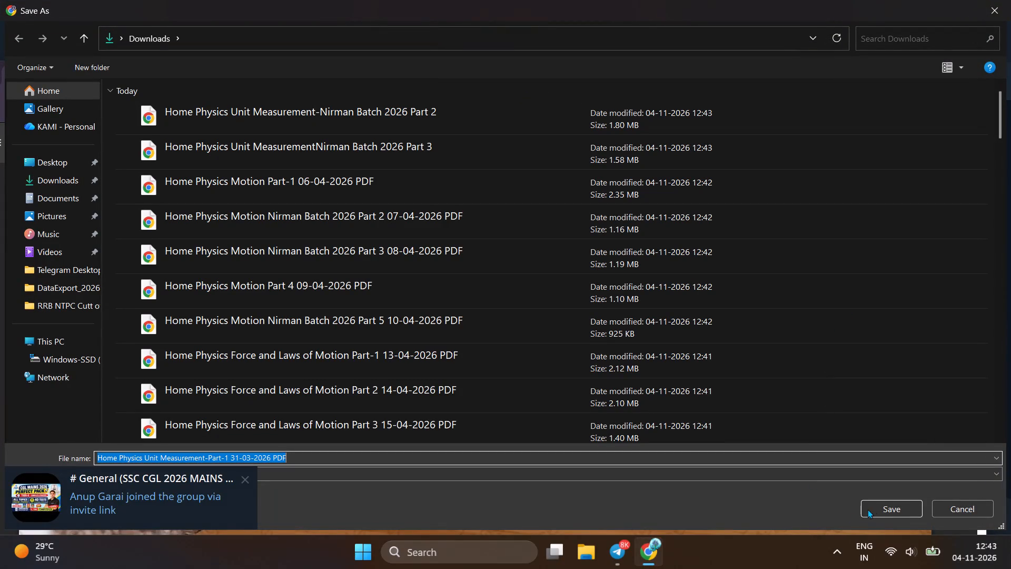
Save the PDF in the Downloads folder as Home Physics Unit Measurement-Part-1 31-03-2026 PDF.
click(879, 507)
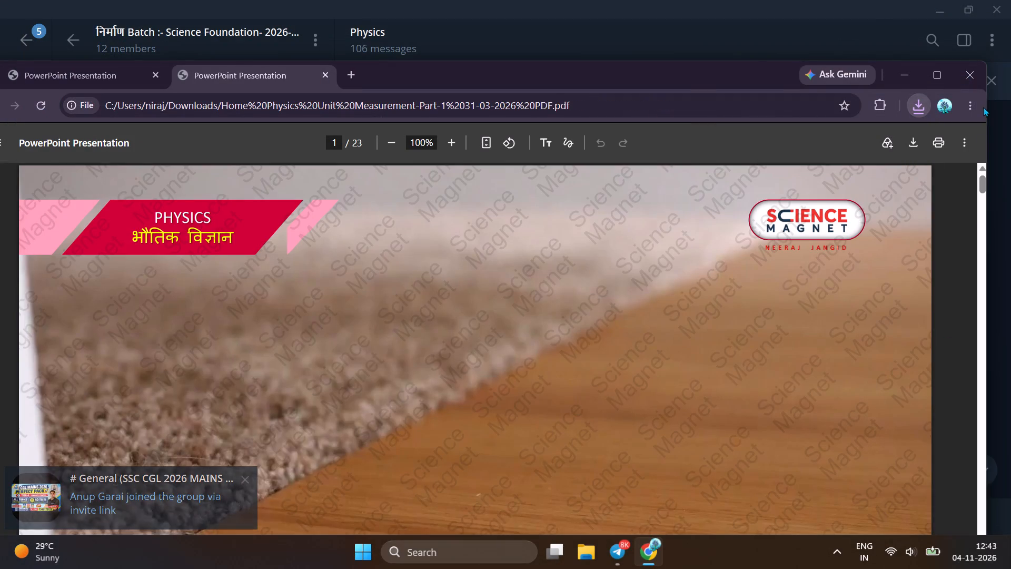
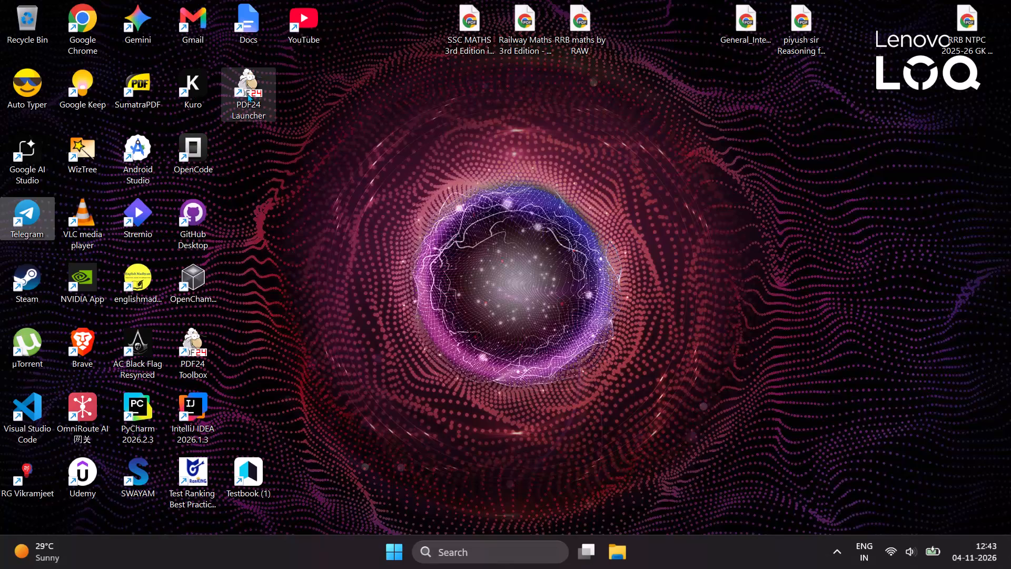
Open the Merge PDF tool in PDF24 Toolbox and start choosing the PDF files to combine from the Downloads folder.
click(277, 183)
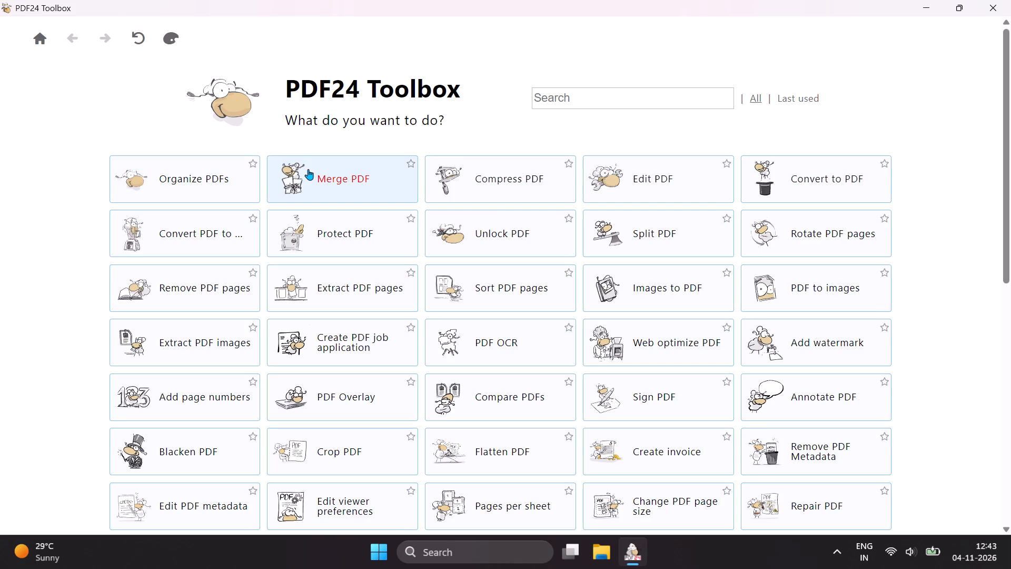
click(308, 169)
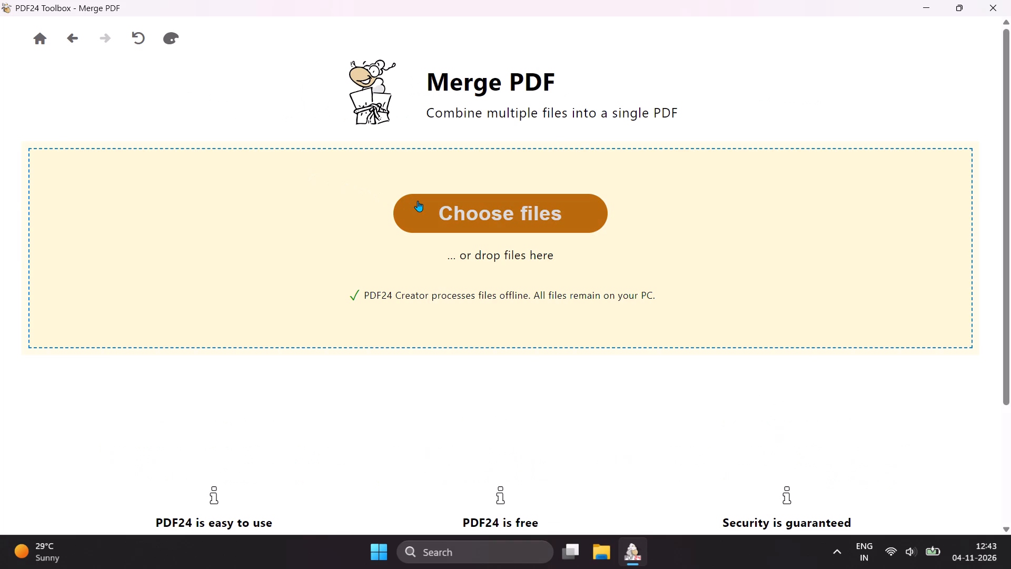
click(421, 201)
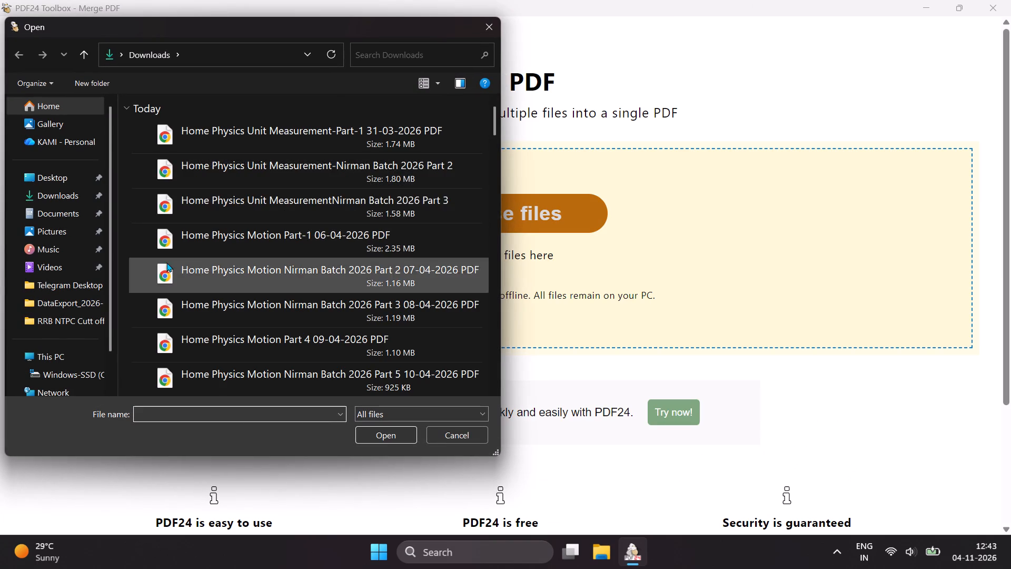
Load all Home Physics PDFs from Downloads, from Unit Measurement-Part-1 through Magnetic effect of current Part 4, into the merge tool.
drag(126, 123, 358, 347)
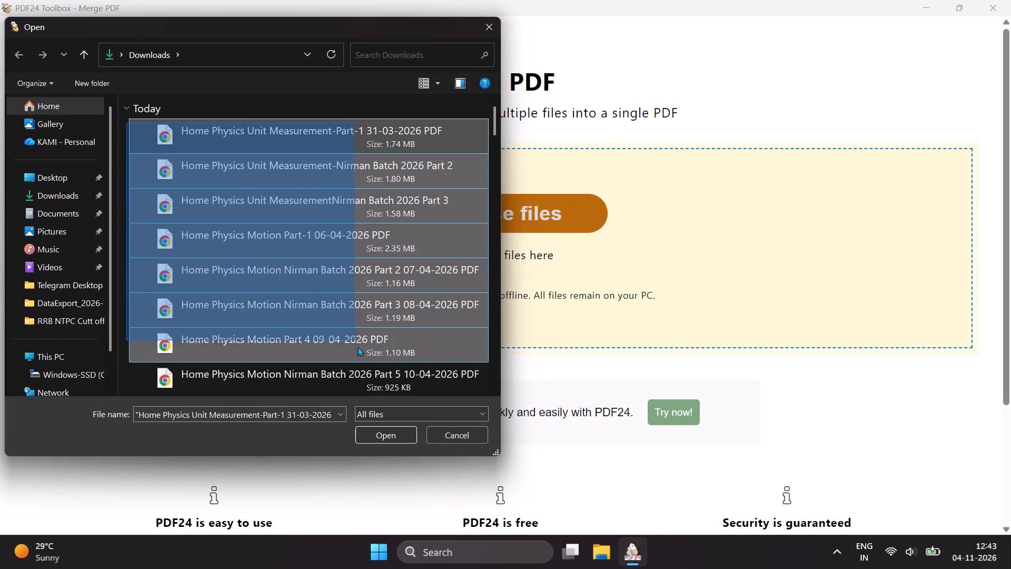
drag(358, 347, 378, 170)
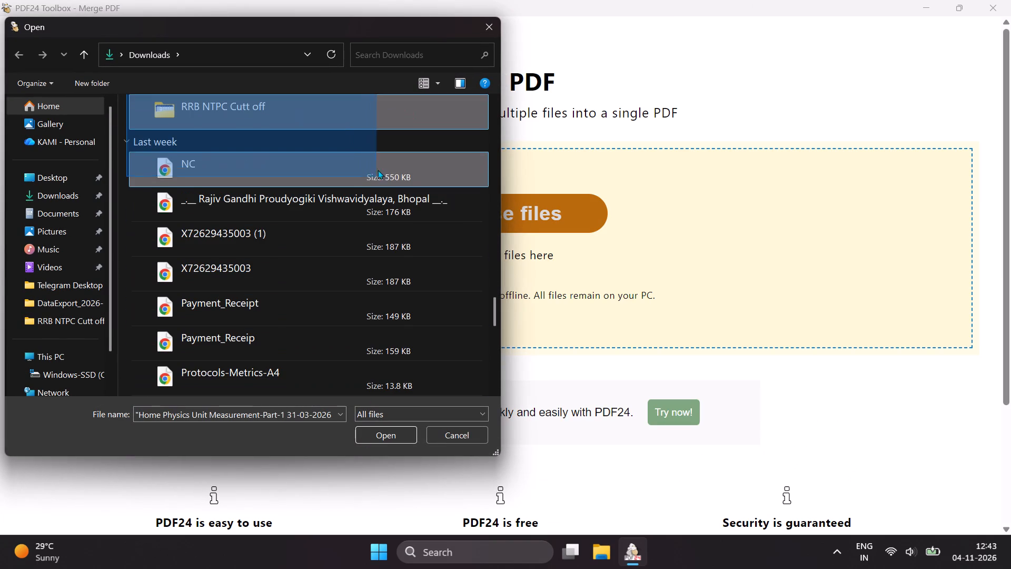
drag(378, 170, 376, 196)
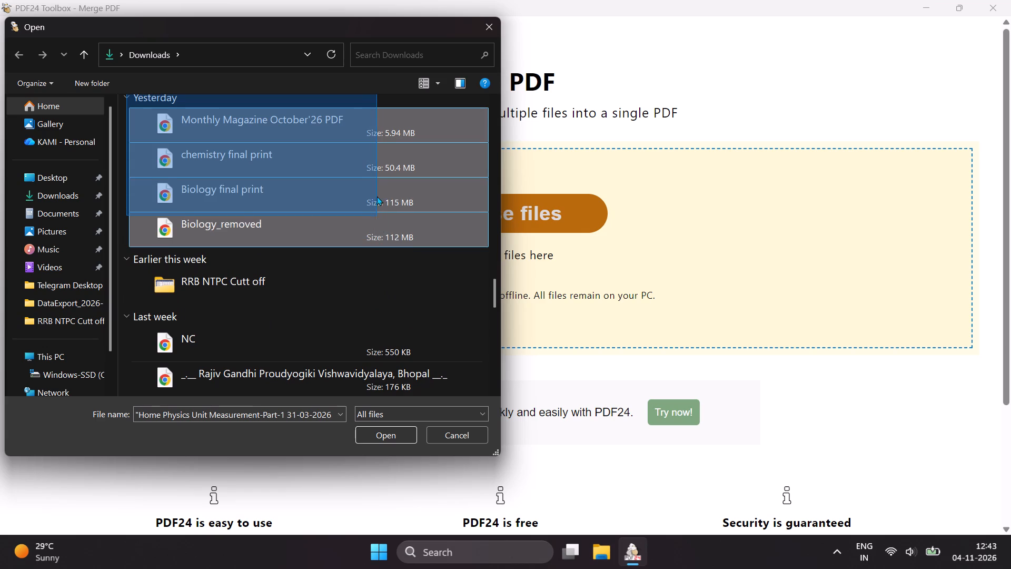
drag(376, 196, 382, 92)
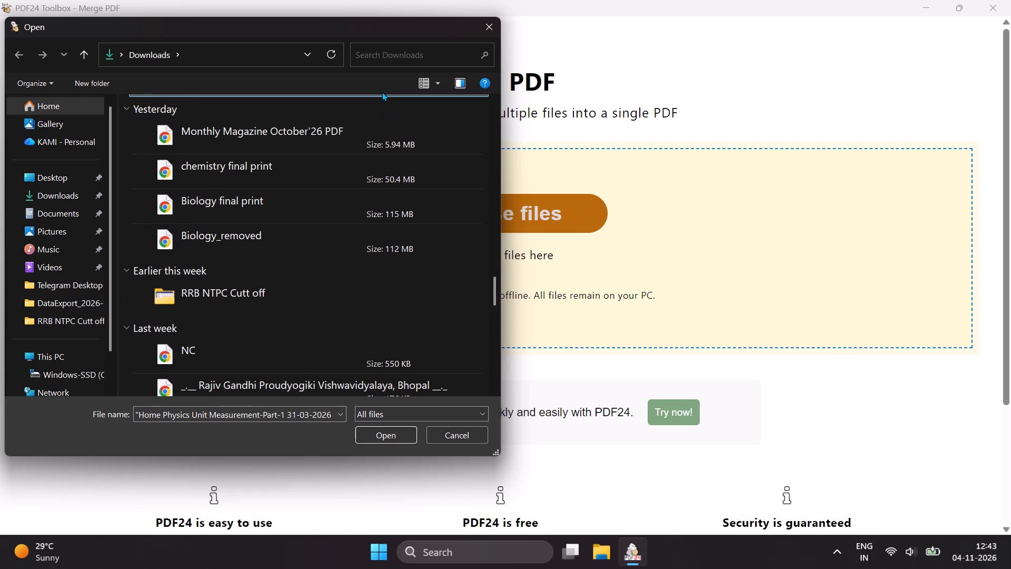
drag(382, 92, 411, 118)
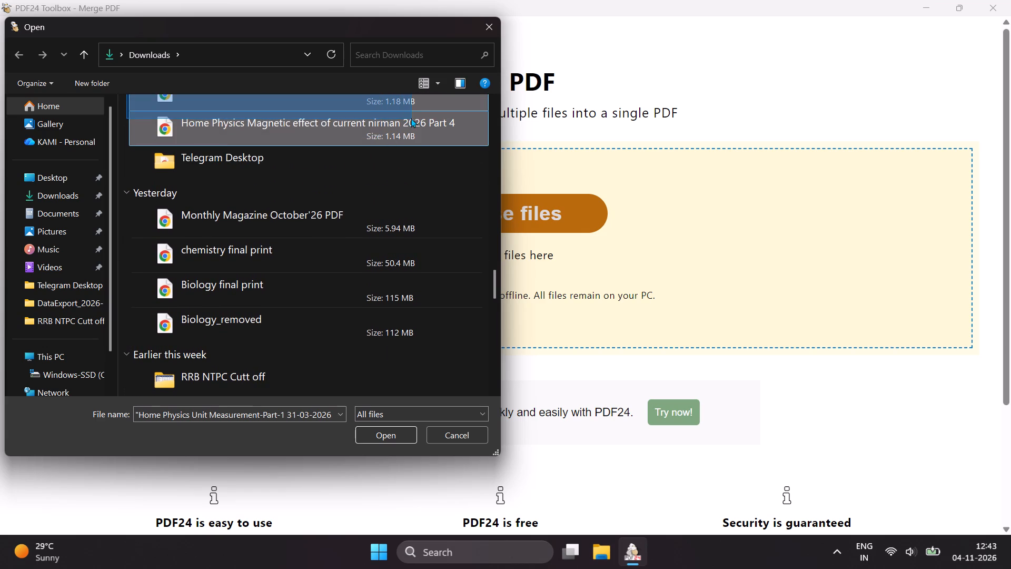
drag(411, 118, 418, 135)
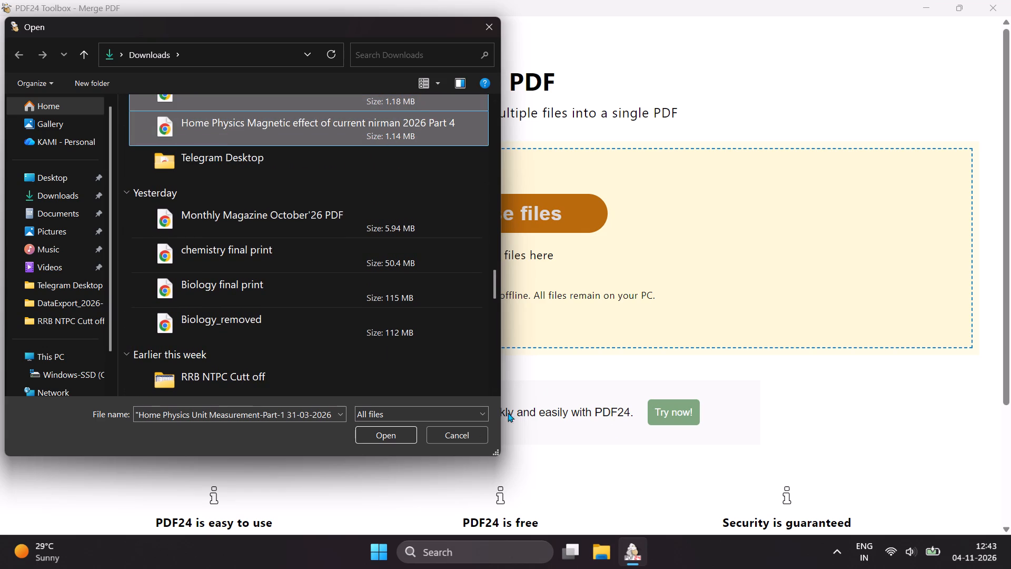
click(391, 435)
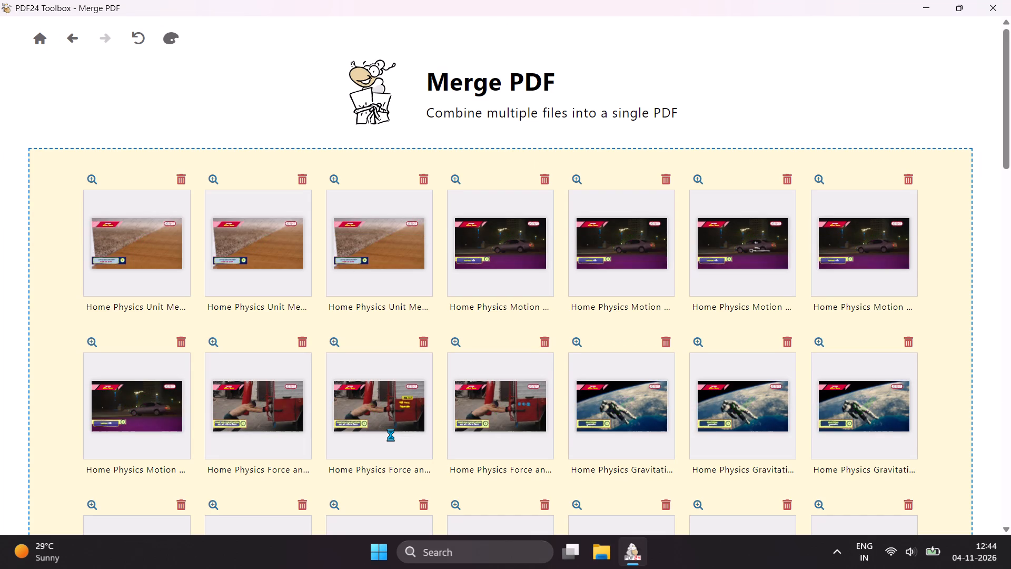
Look over the loaded physics files in their order and merge them into a single PDF with the Concatenate method.
scroll(391, 435, down, 6)
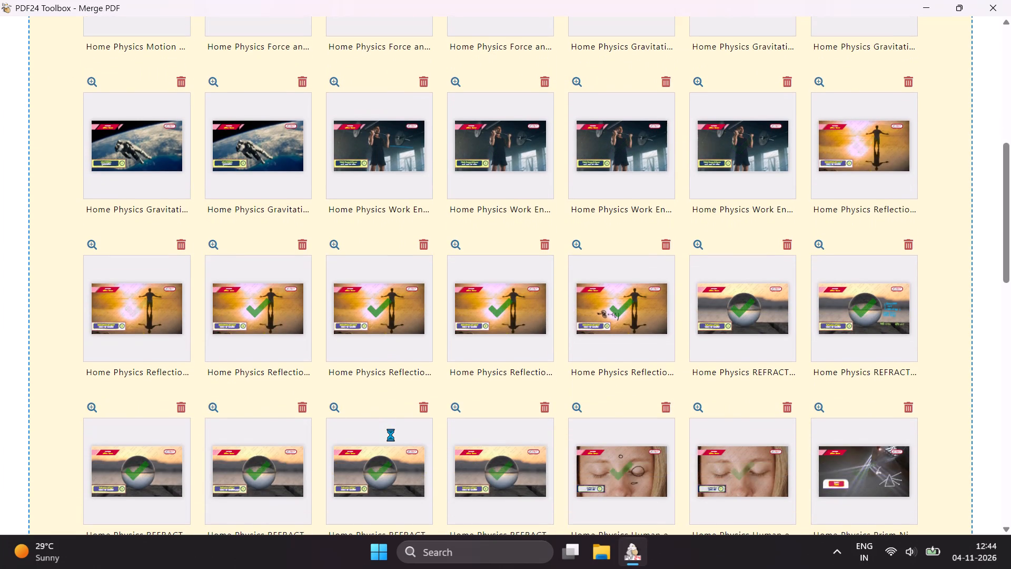
scroll(391, 435, down, 9)
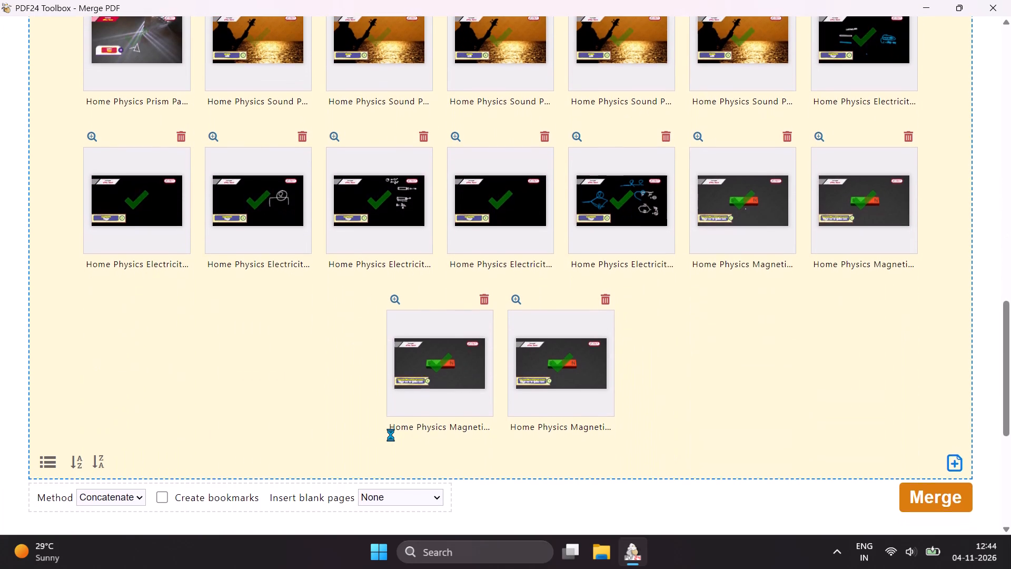
scroll(391, 435, down, 4)
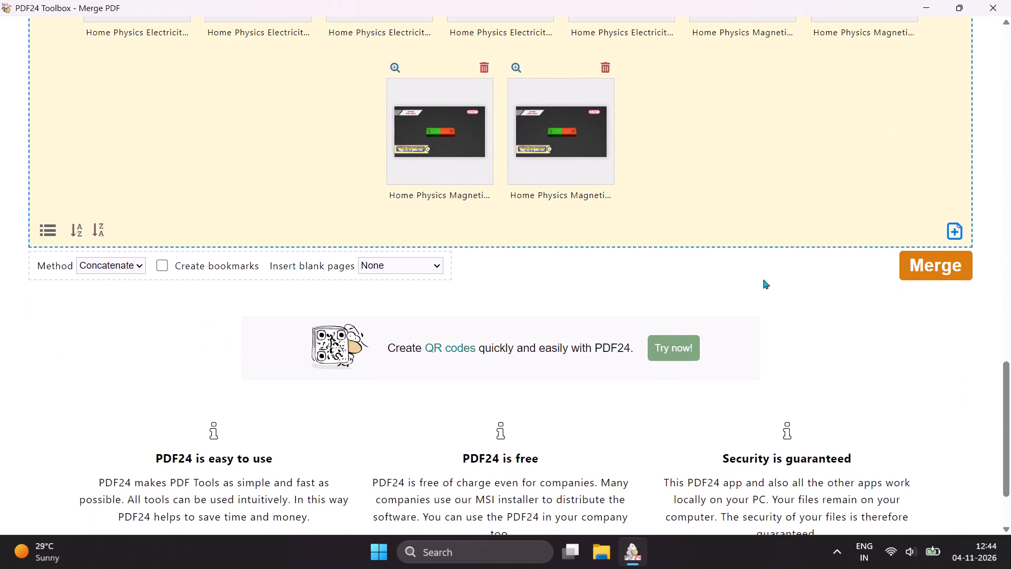
click(909, 264)
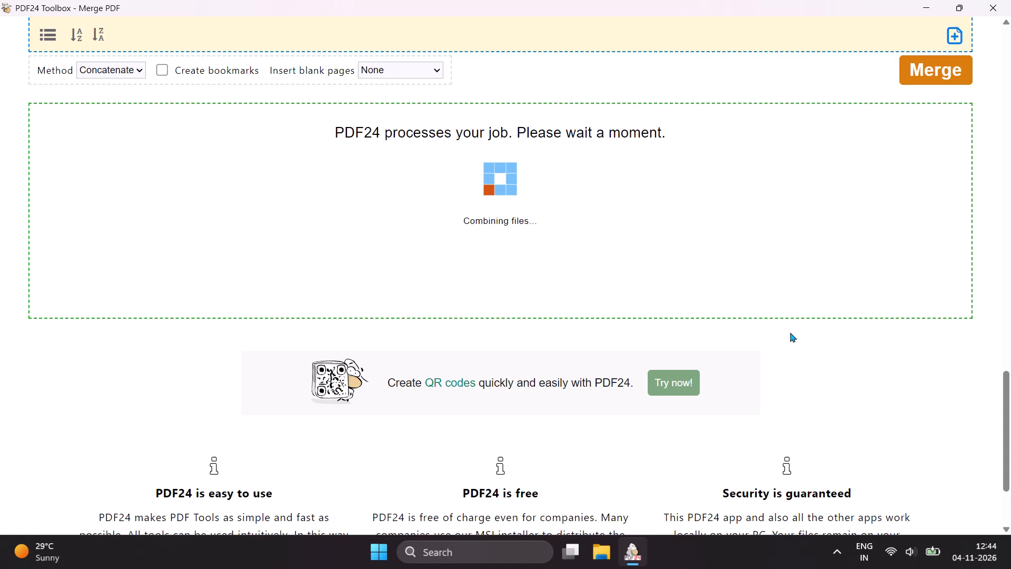
Save the merged PDF in Documents as Physics new arrange correct way and close the PDF24 Toolbox.
click(399, 180)
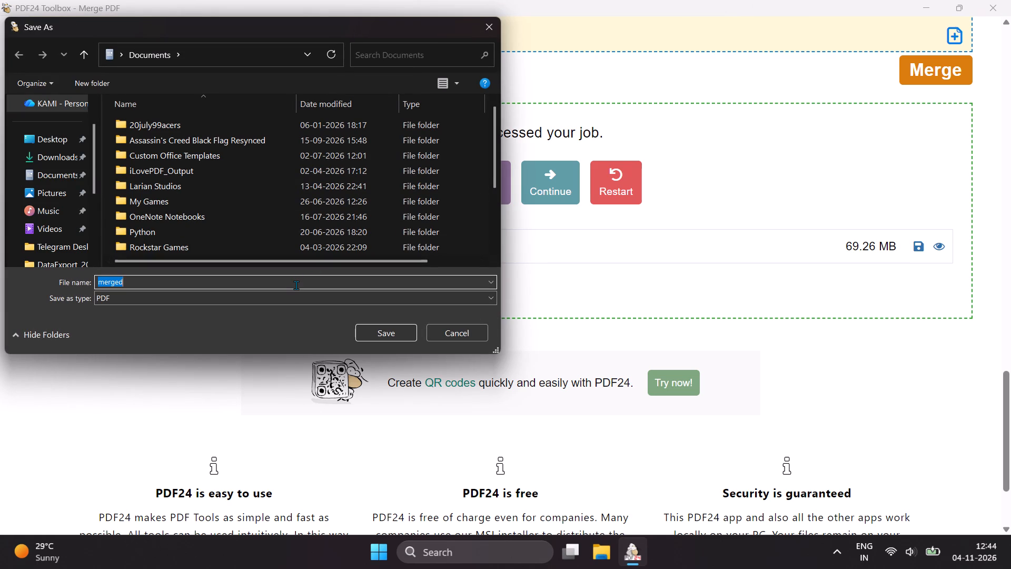
key(BackSpace)
text(Phy)
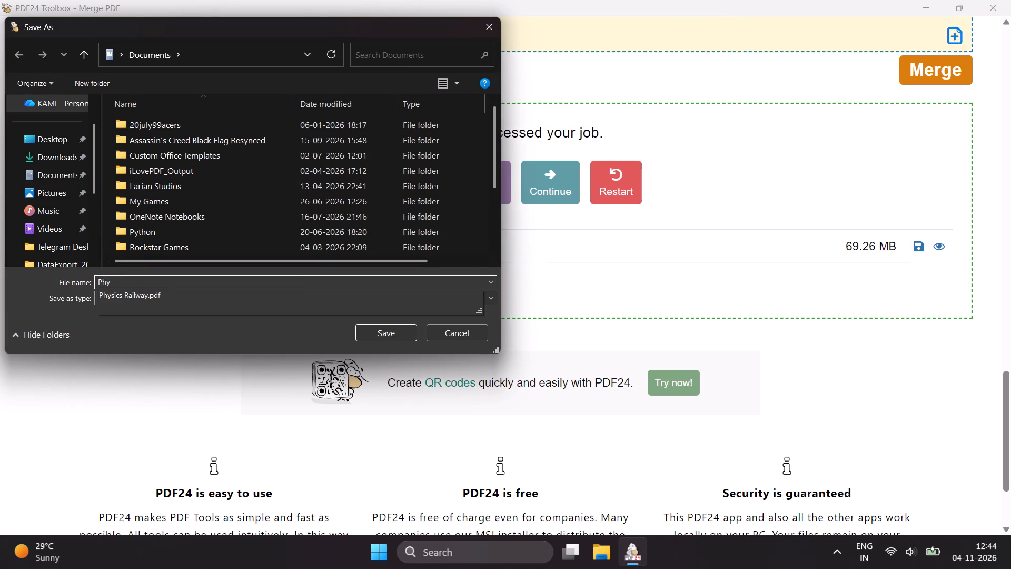
text(sics)
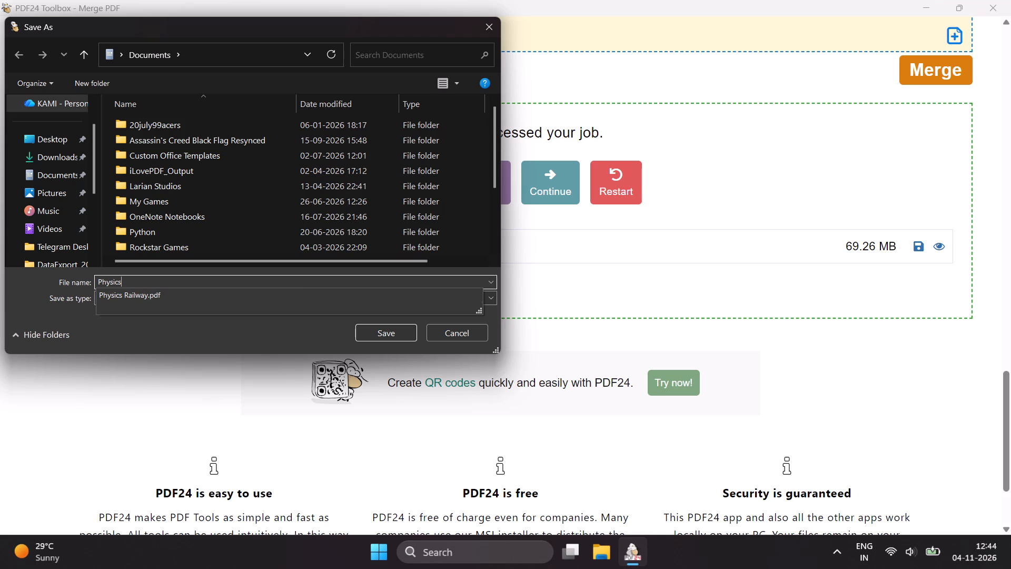
key(space)
text(new arr)
text(ange)
key(space)
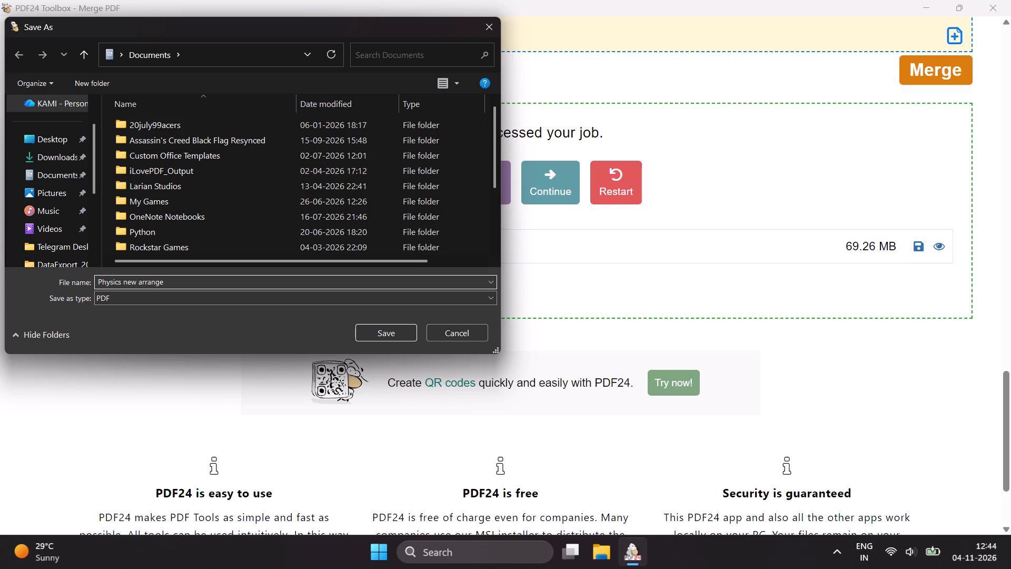
text(correct)
key(space)
text(way)
key(Return)
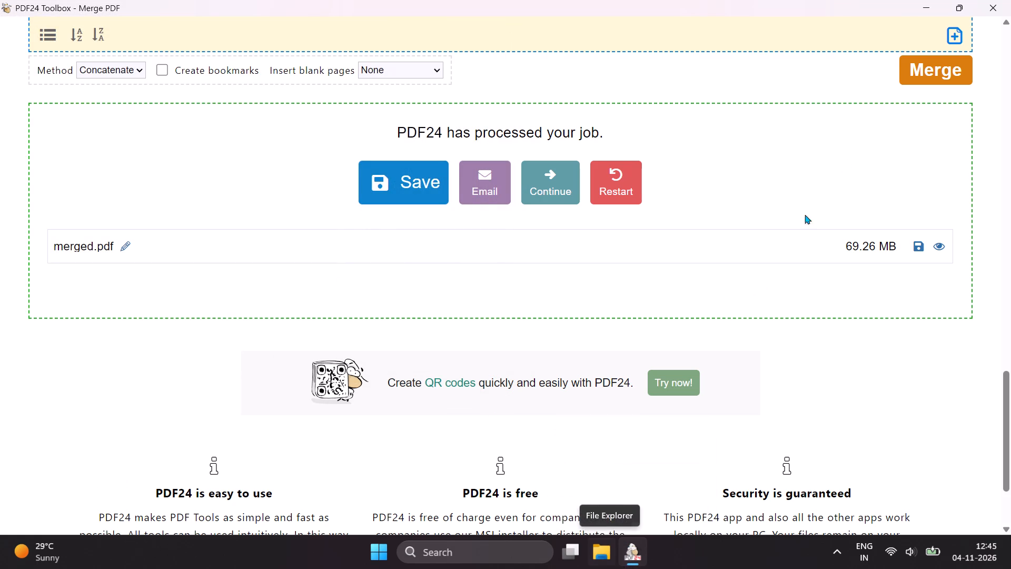
click(989, 8)
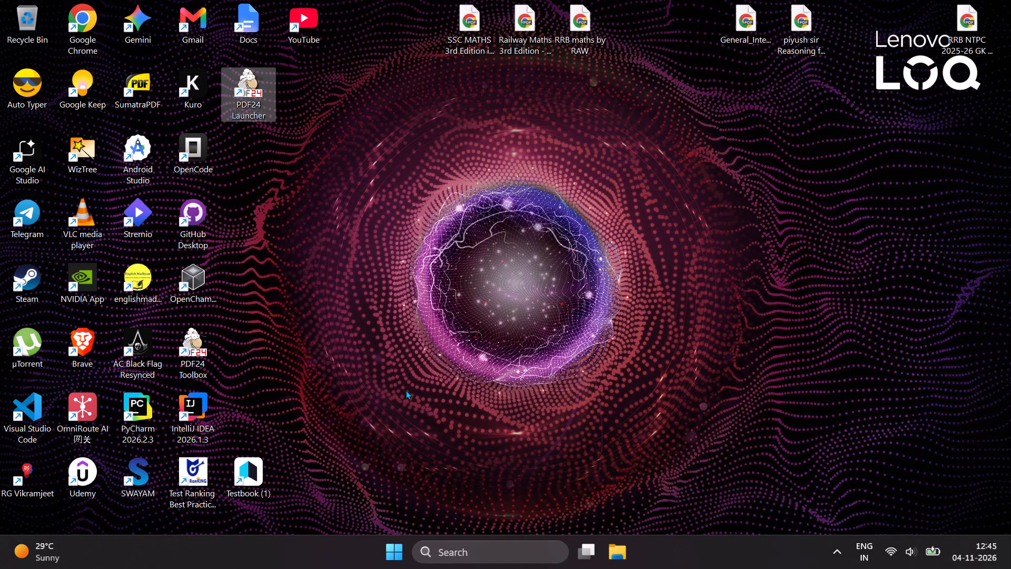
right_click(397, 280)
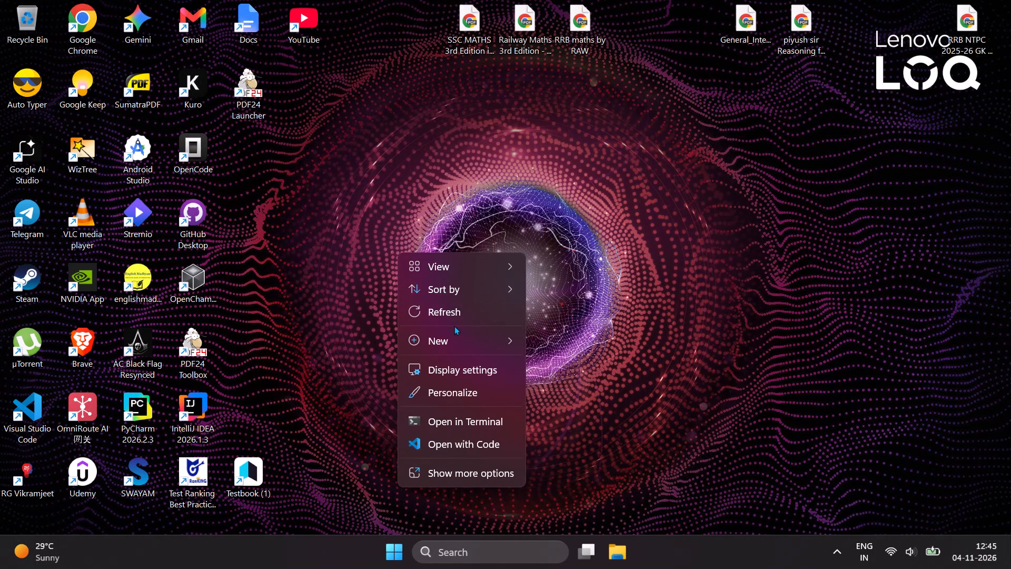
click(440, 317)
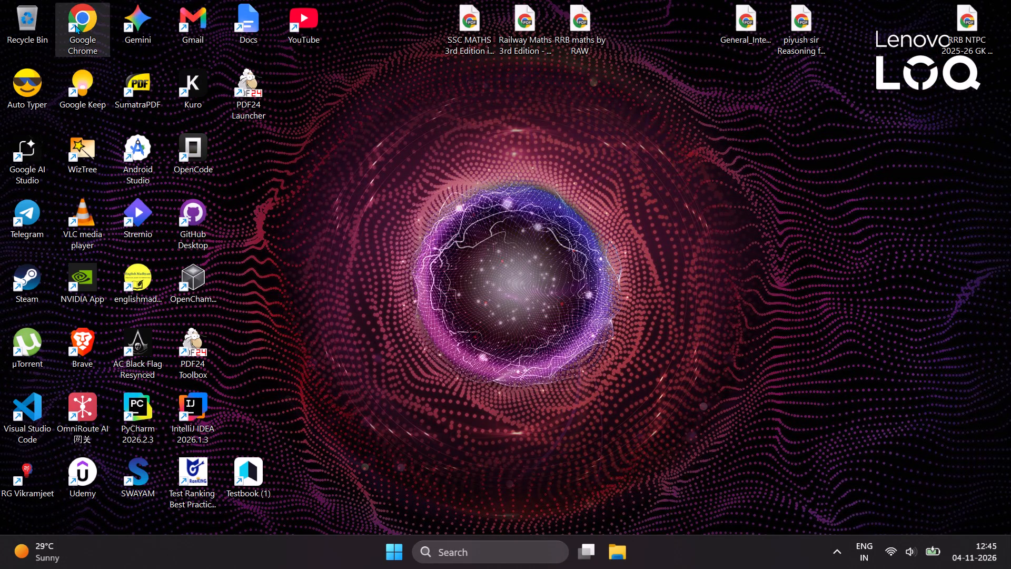
Switch to Google Chrome, search for delete pages from pdf, and open the iLovePDF Remove PDF pages tool.
double_click(75, 25)
click(210, 105)
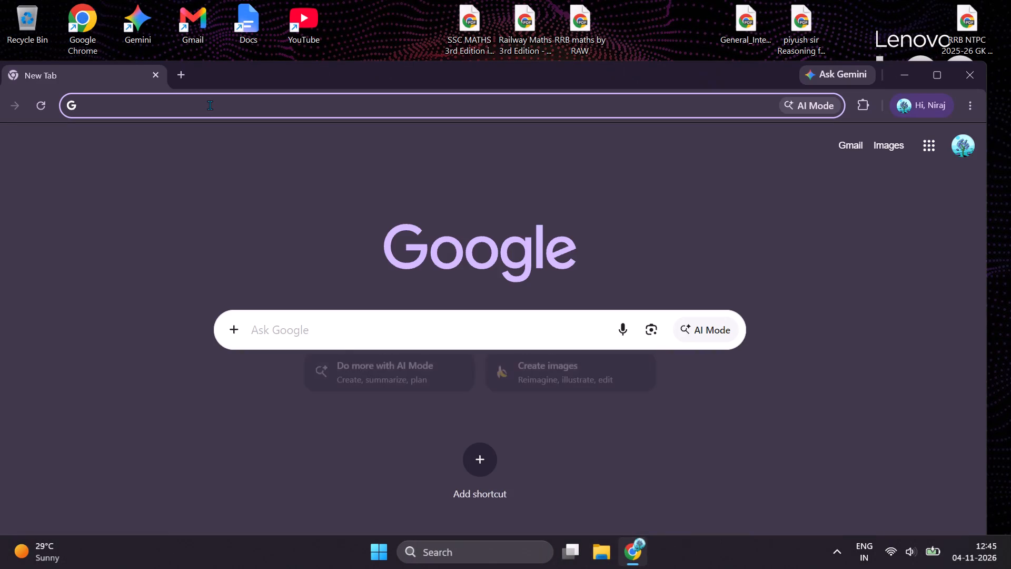
click(135, 180)
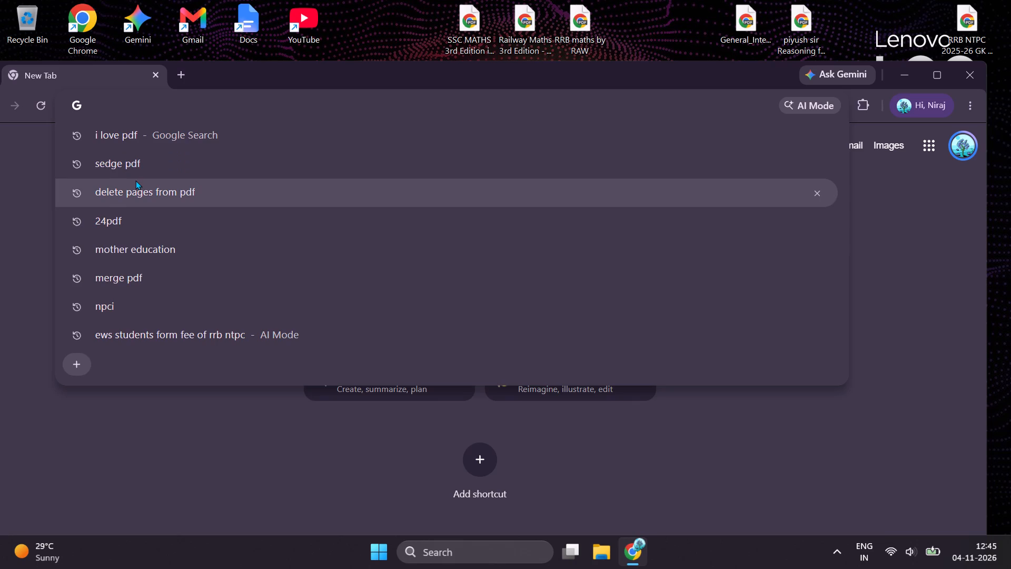
click(186, 287)
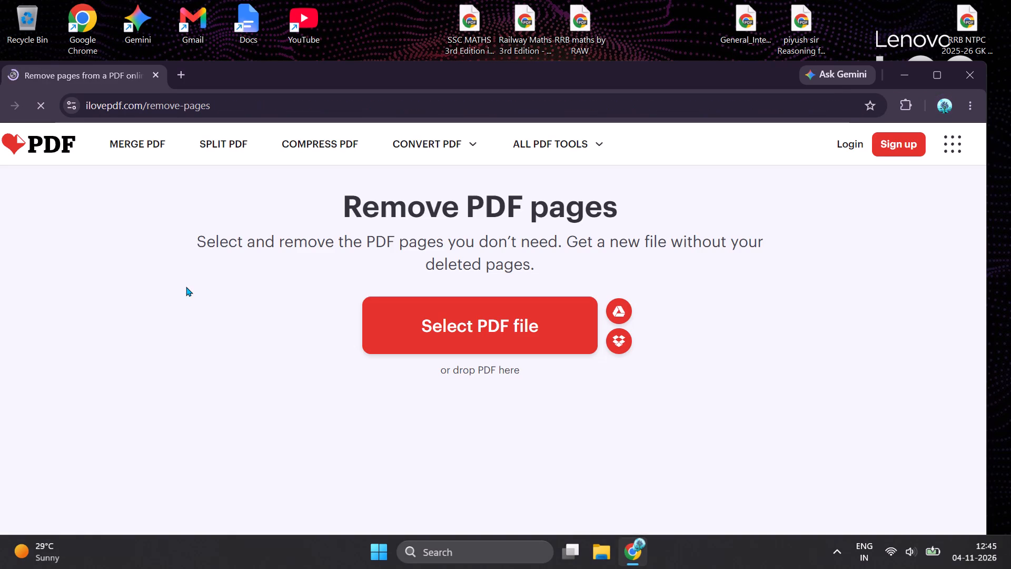
Load Physics new arrange correct way from Documents into the Remove pages tool.
click(418, 319)
drag(418, 319, 383, 314)
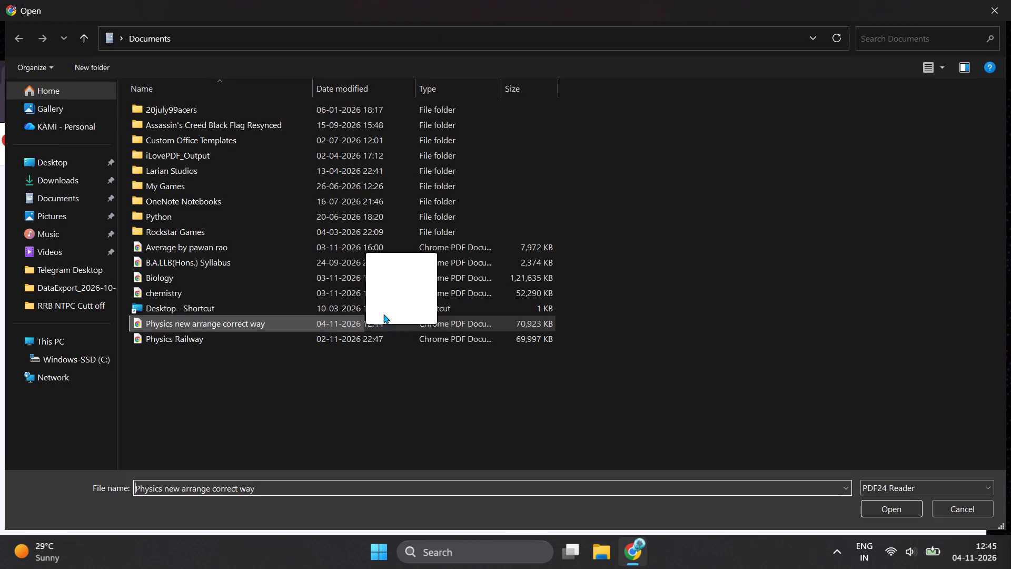
drag(383, 314, 231, 337)
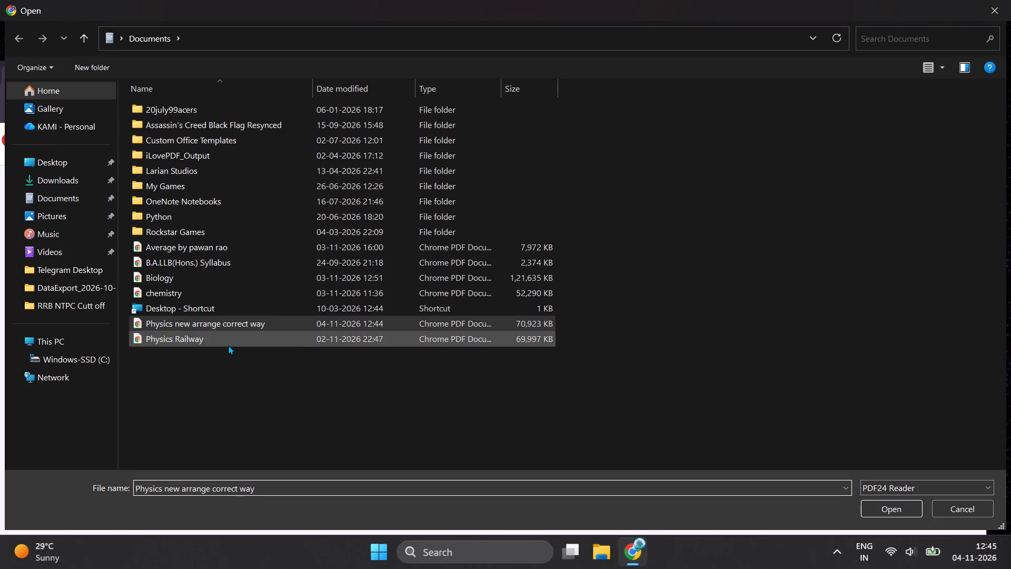
click(220, 325)
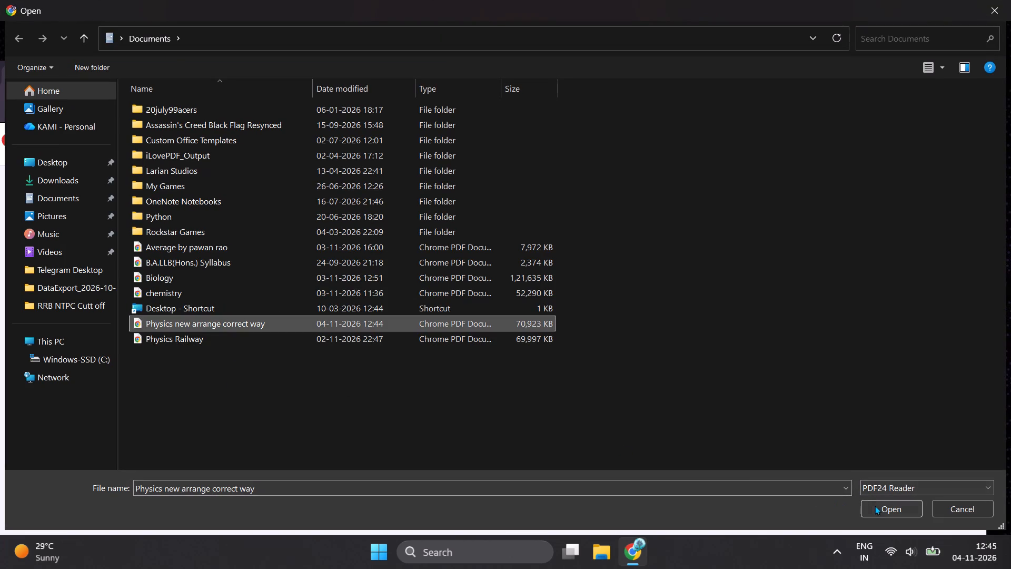
click(875, 507)
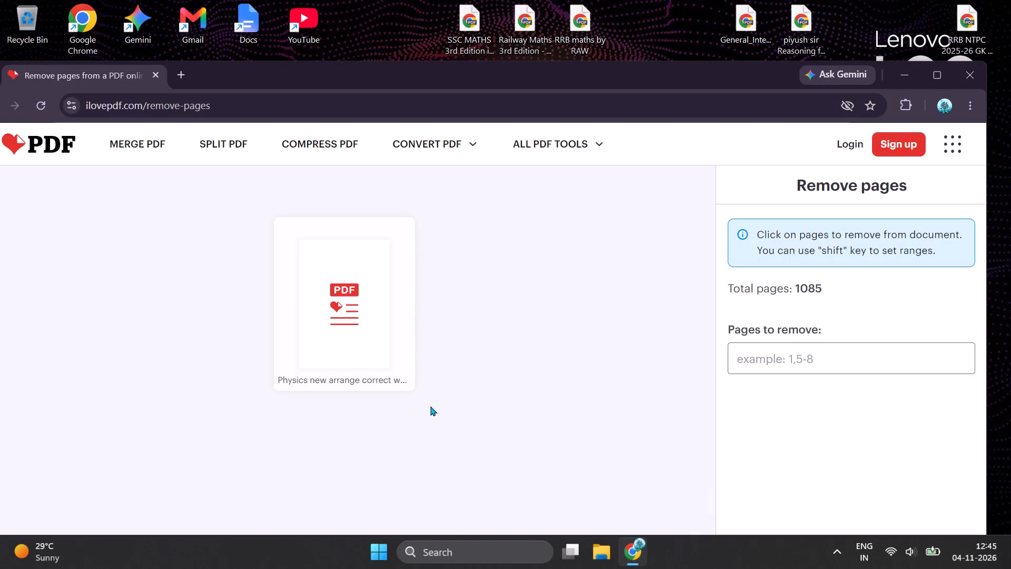
Maximize the browser window and mark the first Thank You slide, page 23, for removal.
scroll(325, 404, down, 3)
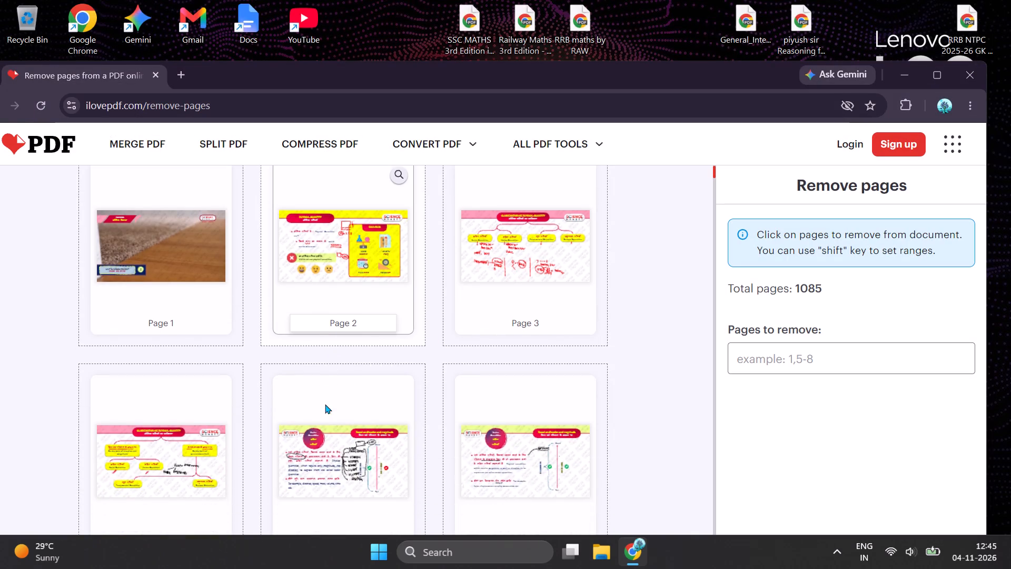
scroll(325, 404, down, 2)
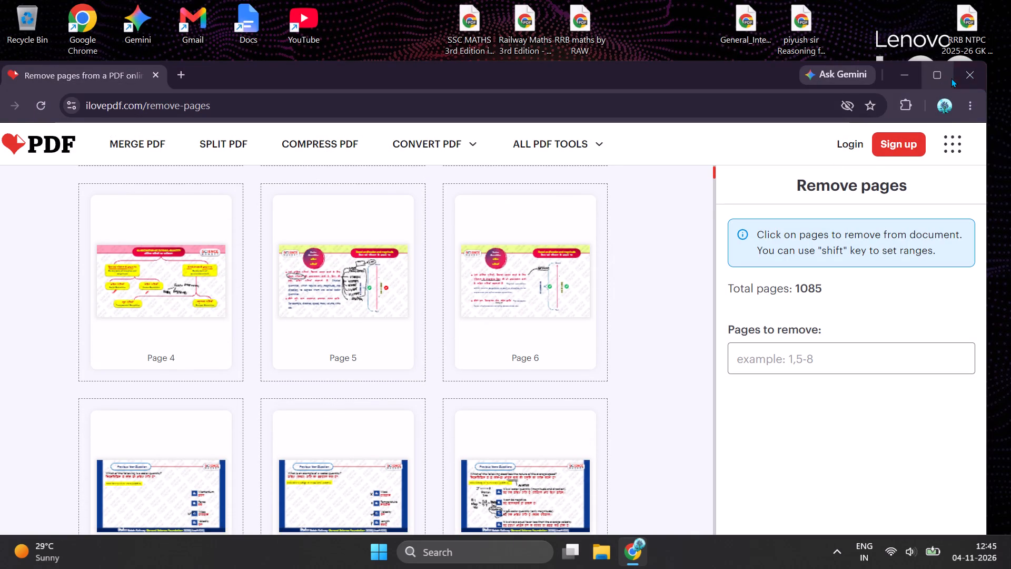
double_click(951, 78)
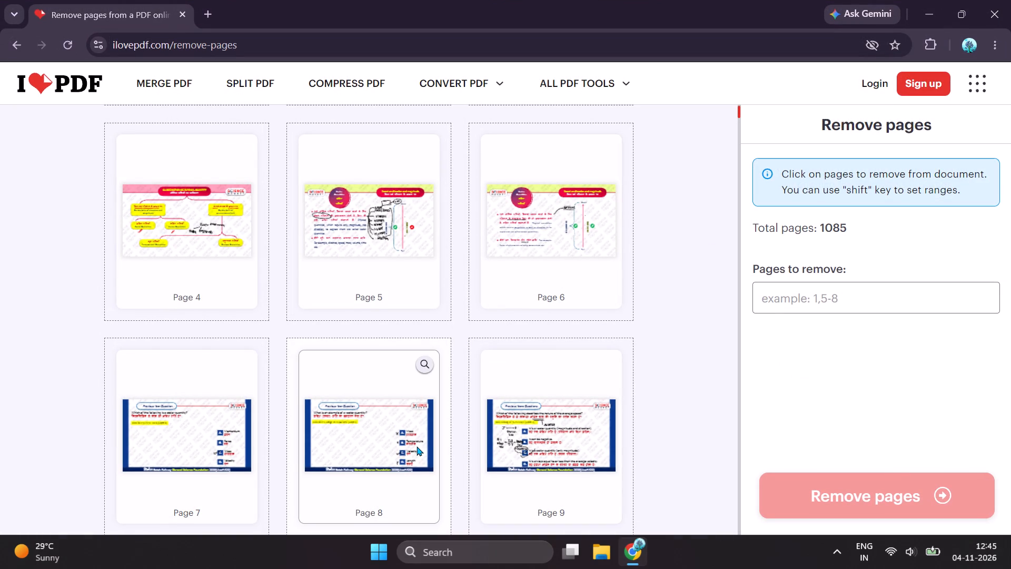
scroll(417, 446, down, 3)
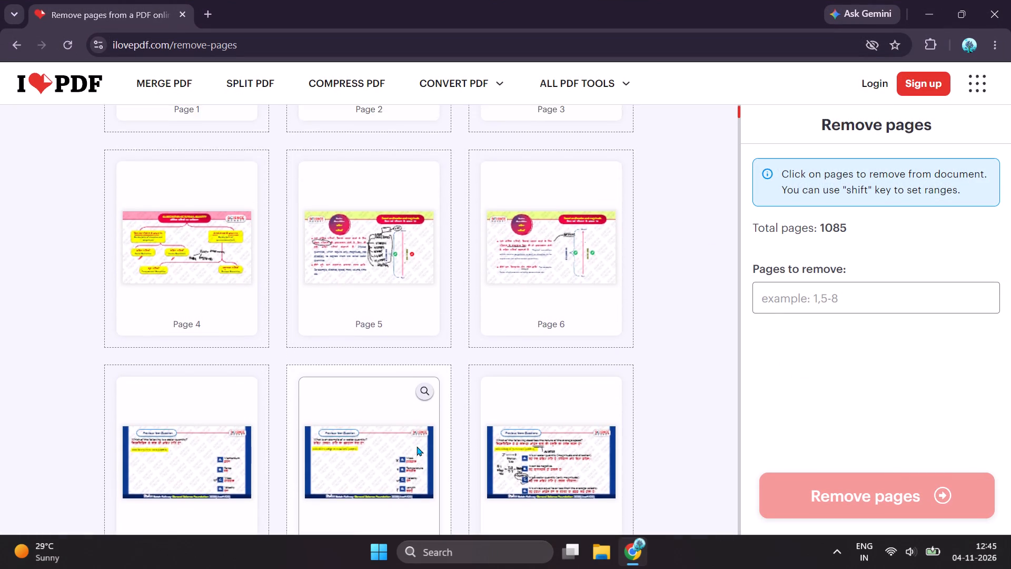
scroll(417, 446, down, 7)
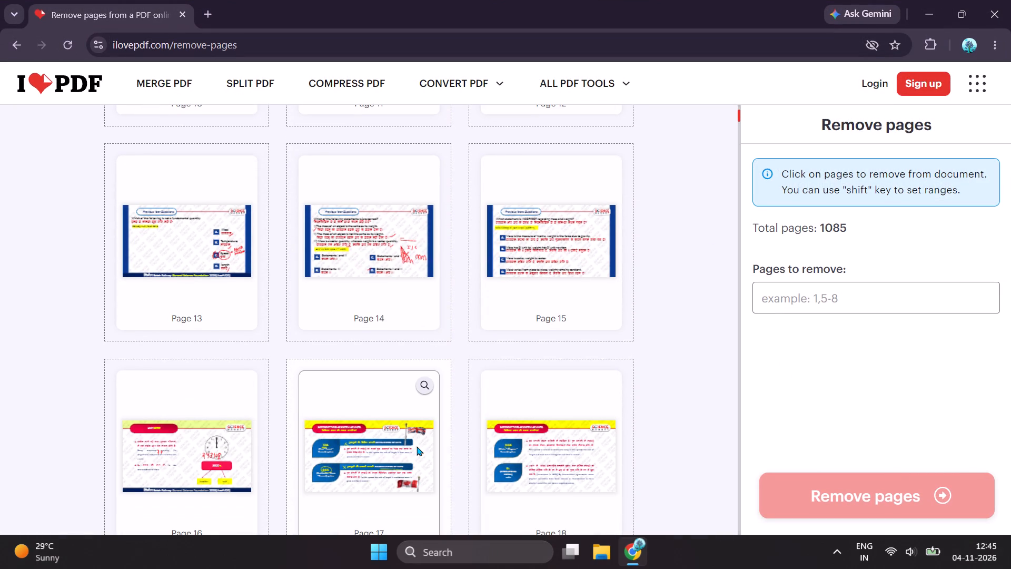
scroll(417, 446, down, 3)
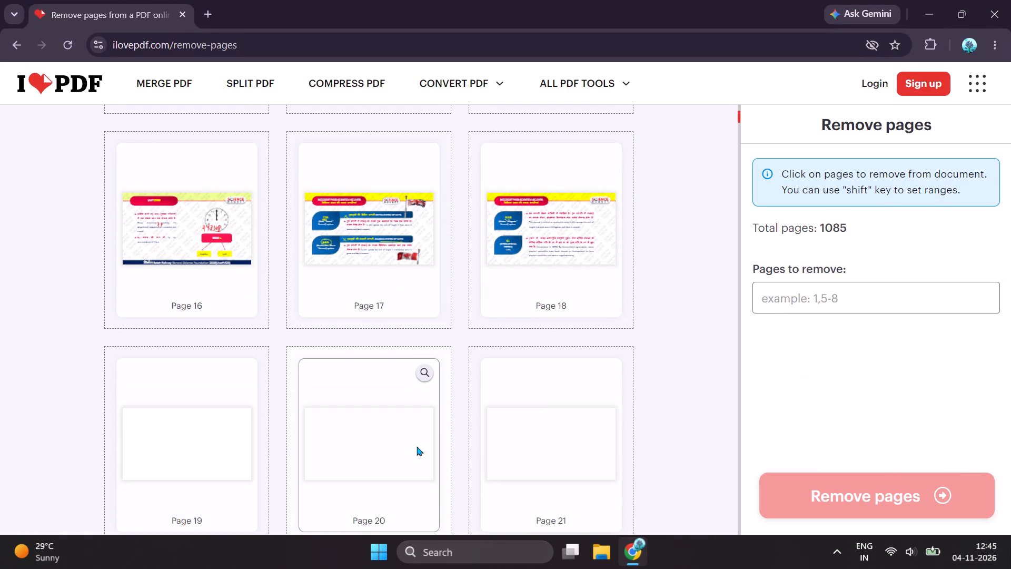
scroll(417, 446, down, 5)
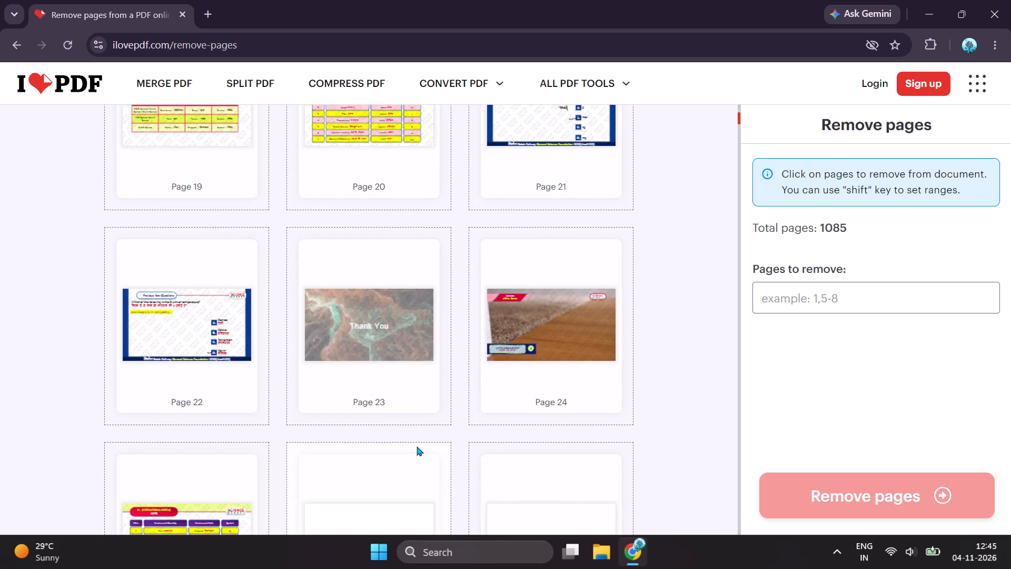
click(393, 355)
Find the next Thank You slide after page 23 and mark it, page 49, for removal.
scroll(392, 442, down, 2)
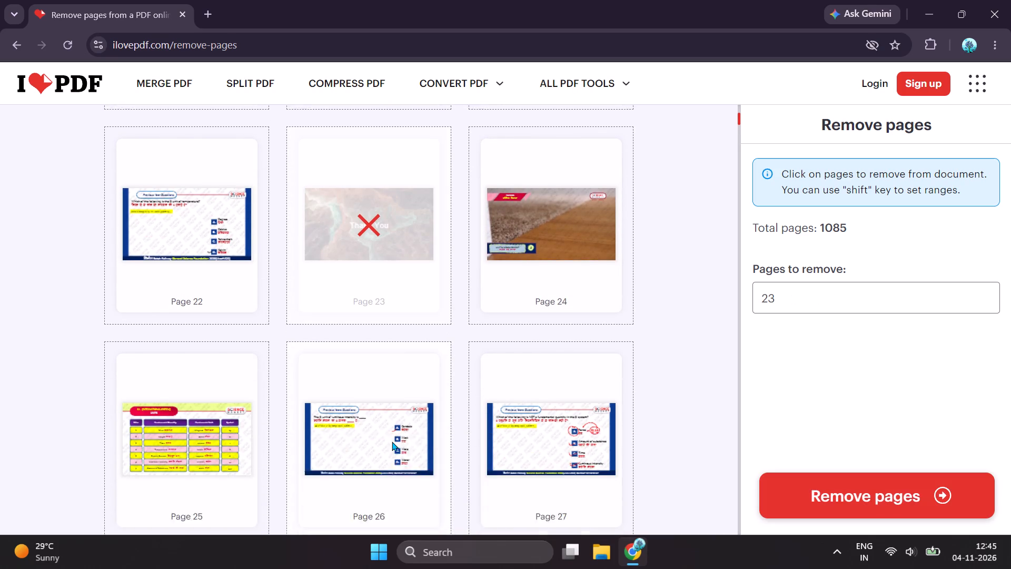
scroll(392, 442, down, 5)
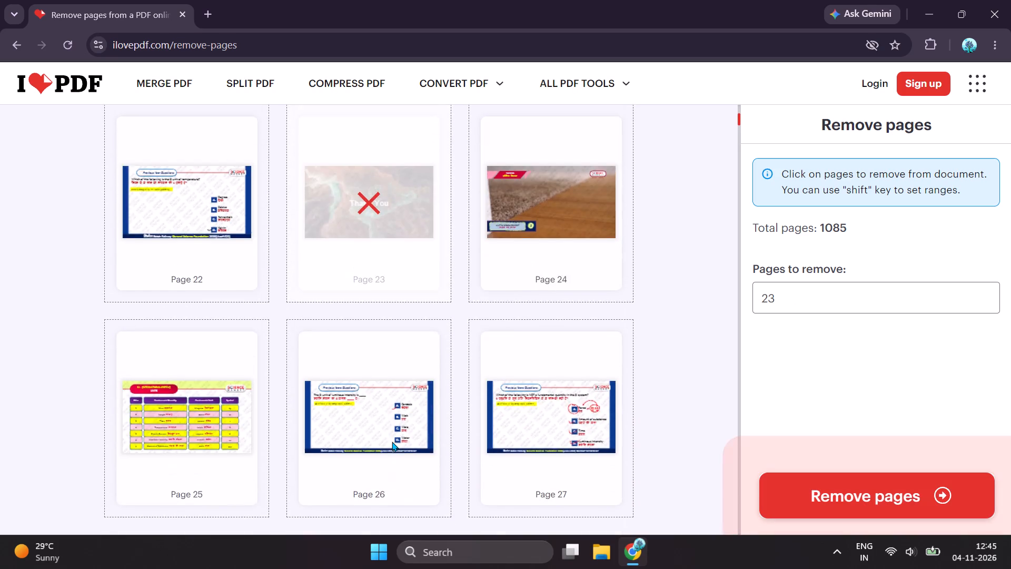
scroll(392, 442, down, 7)
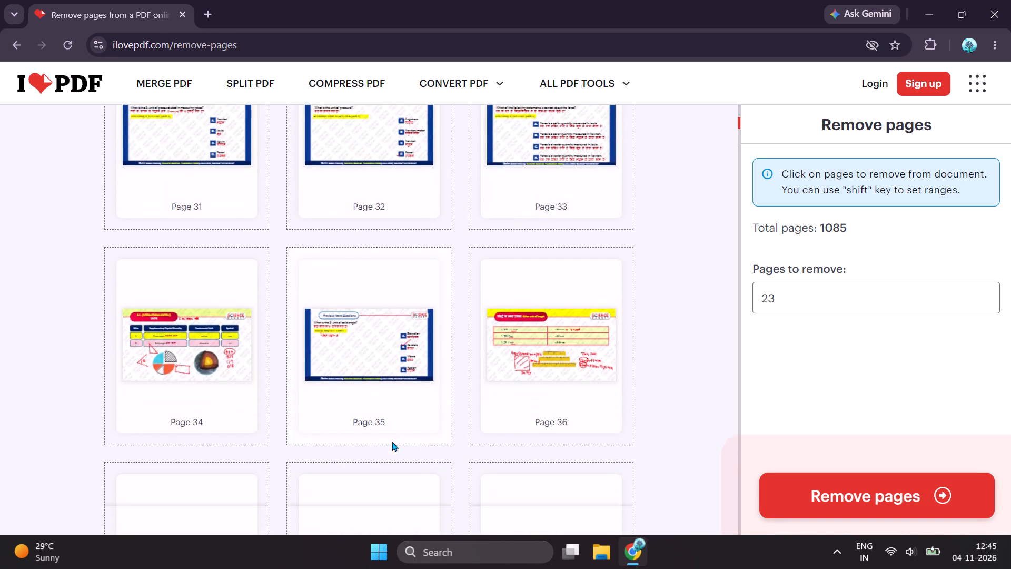
scroll(392, 442, down, 5)
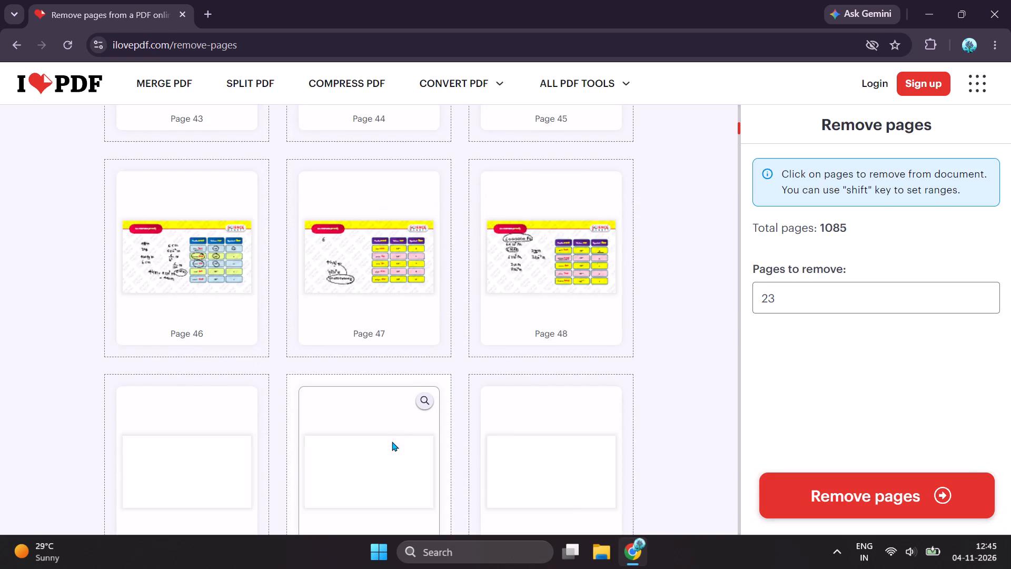
scroll(392, 442, down, 1)
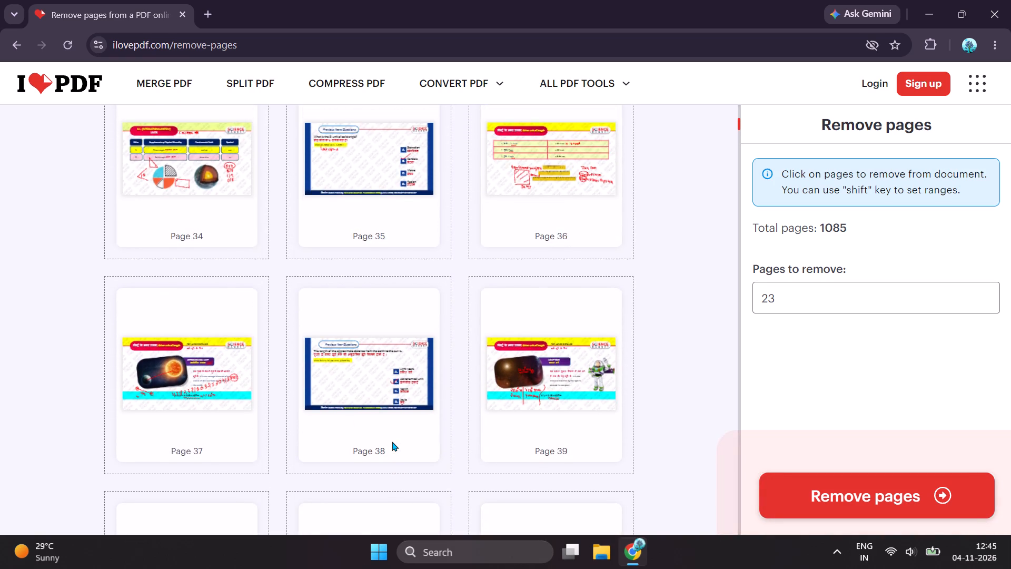
scroll(392, 442, down, 2)
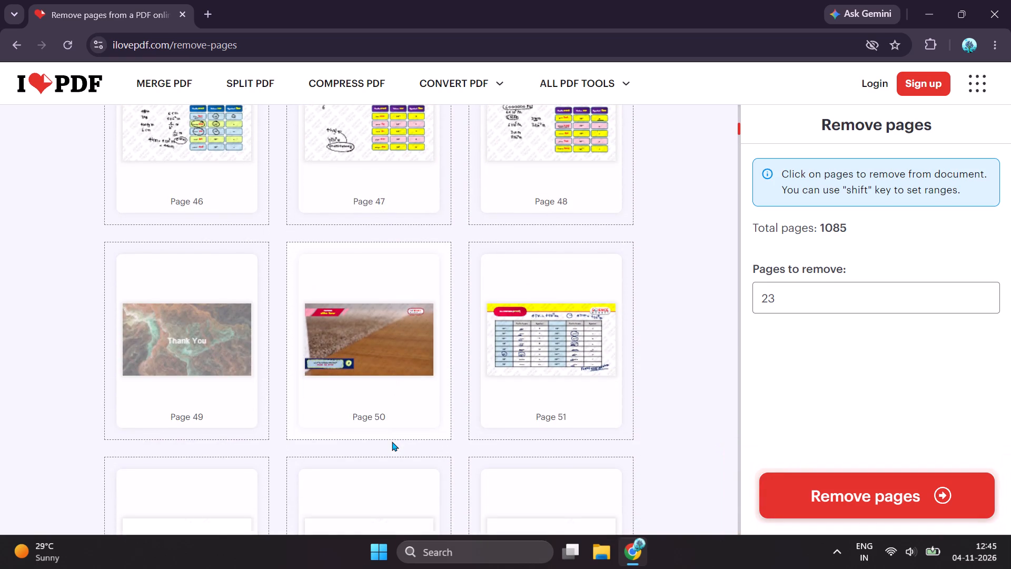
click(223, 329)
Mark the Thank You slide on page 77, just before the next lecture's title slide, for removal.
scroll(347, 420, down, 2)
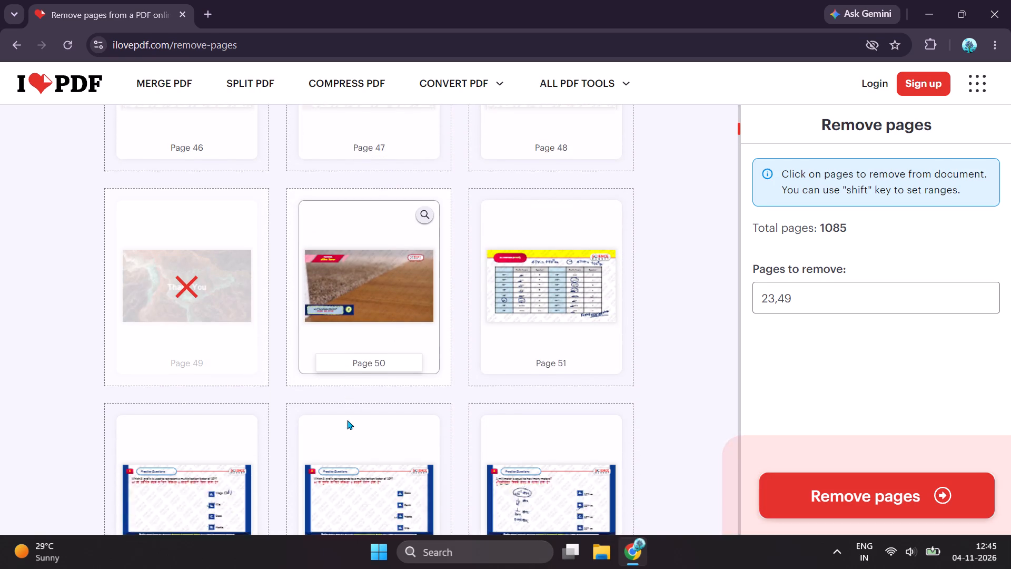
scroll(347, 420, down, 10)
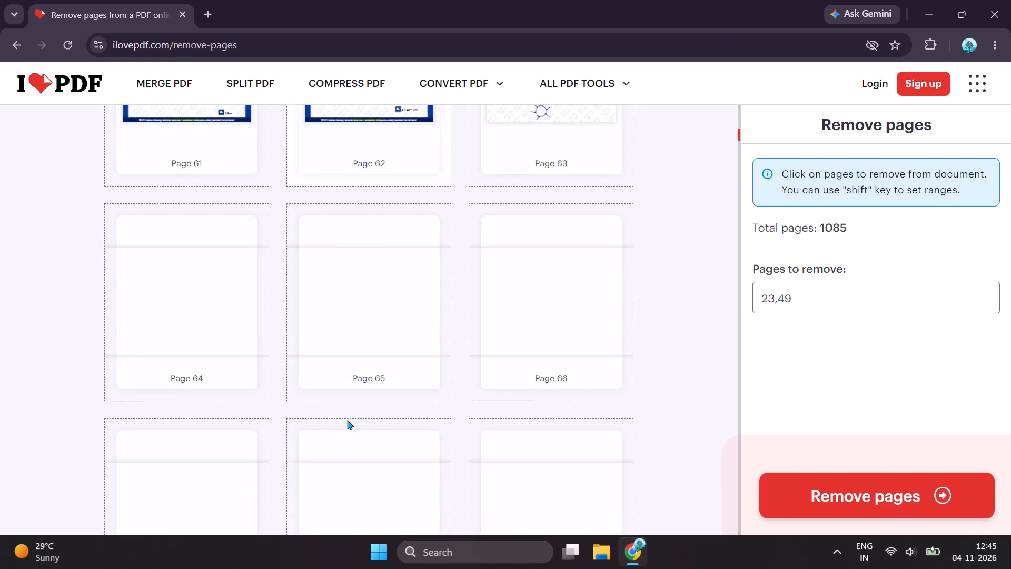
scroll(347, 420, down, 4)
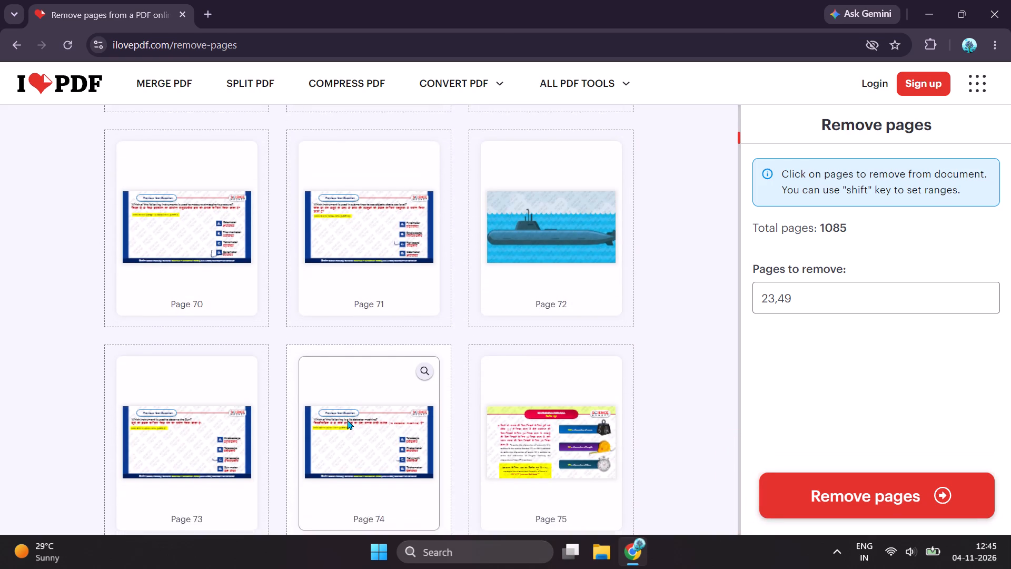
scroll(347, 420, down, 4)
drag(347, 420, 370, 424)
click(370, 424)
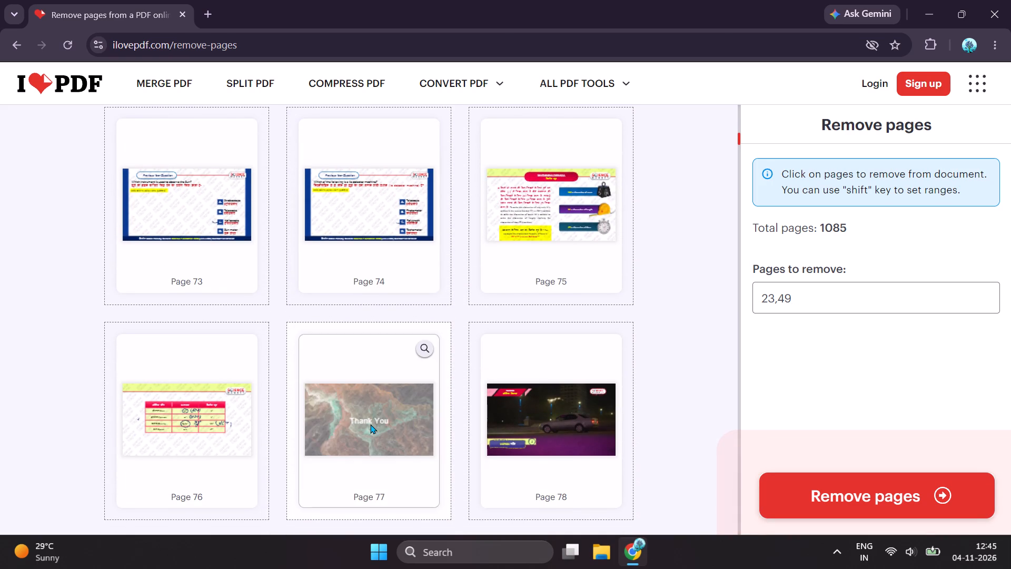
click(370, 424)
Mark the Thank you slide on page 99, at the end of the next lecture, for removal.
scroll(410, 448, down, 4)
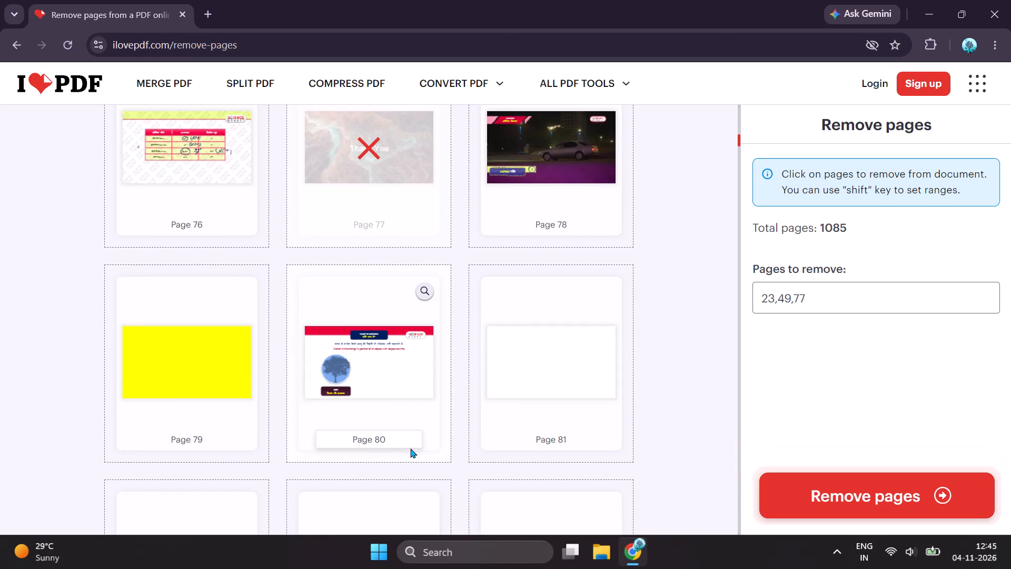
scroll(410, 448, down, 7)
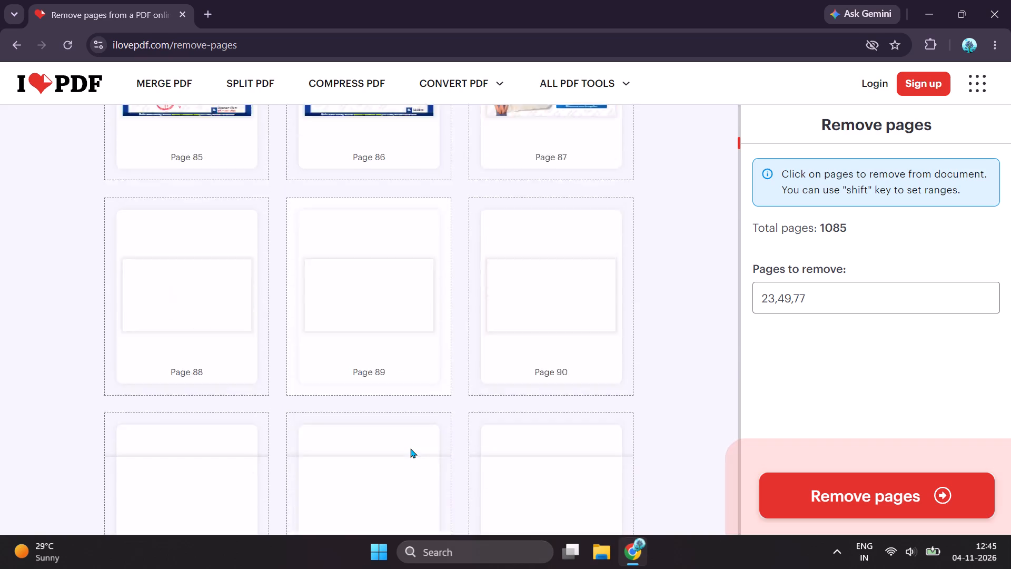
scroll(410, 448, down, 3)
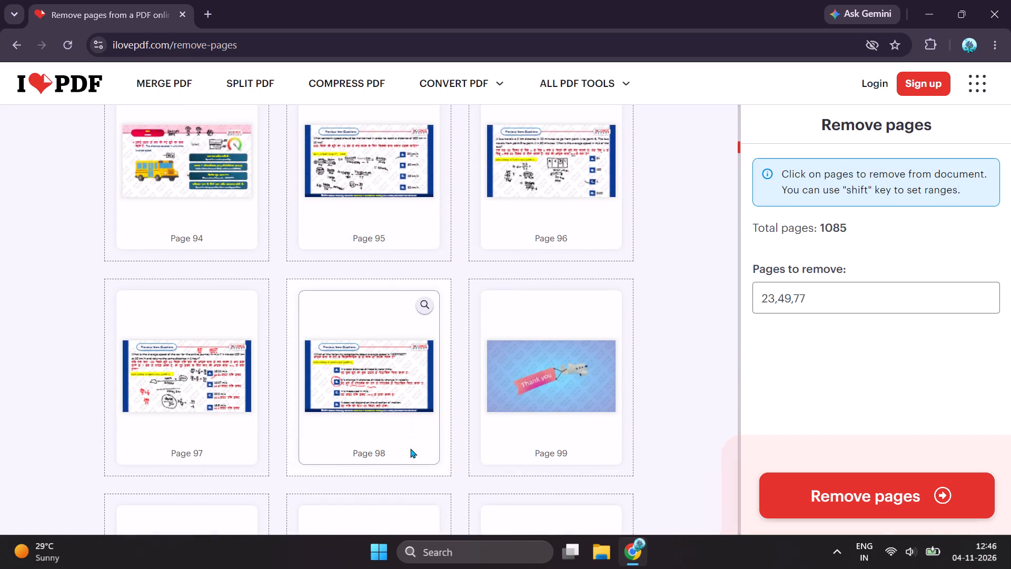
scroll(410, 448, down, 1)
click(516, 380)
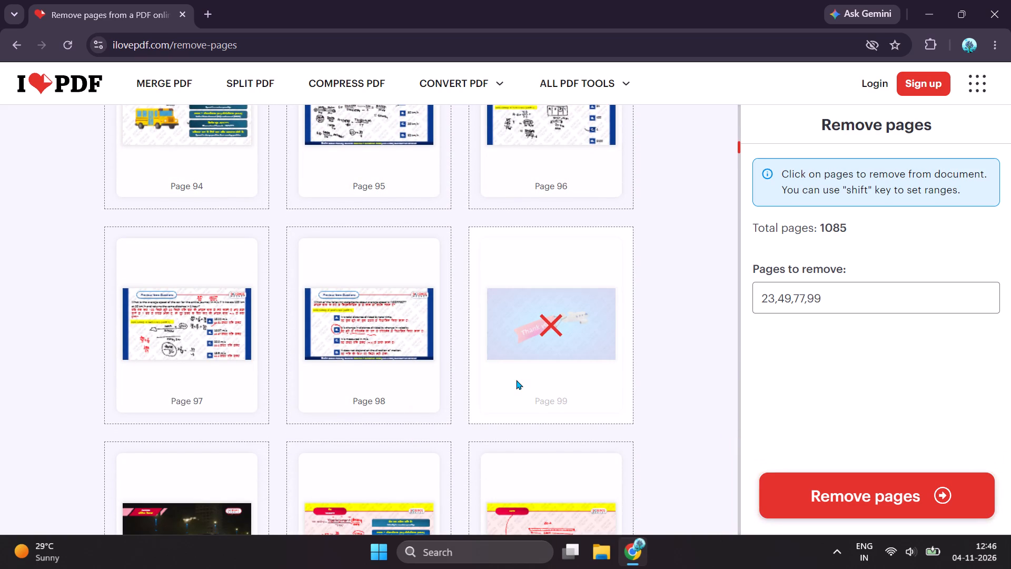
Find the lecture-ending Thank you slide after page 99 and mark it, page 126, for removal.
scroll(516, 380, down, 7)
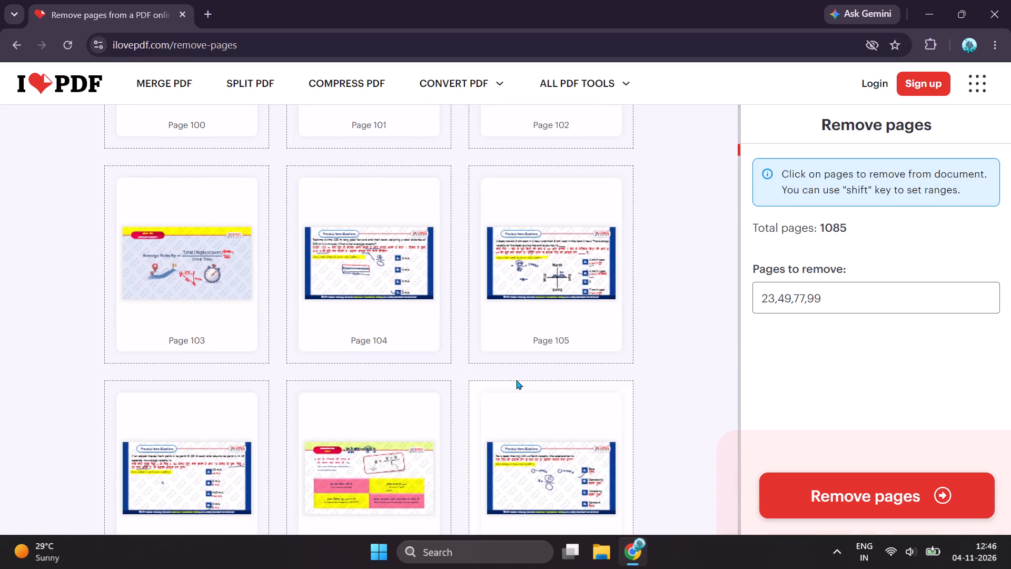
scroll(516, 380, down, 8)
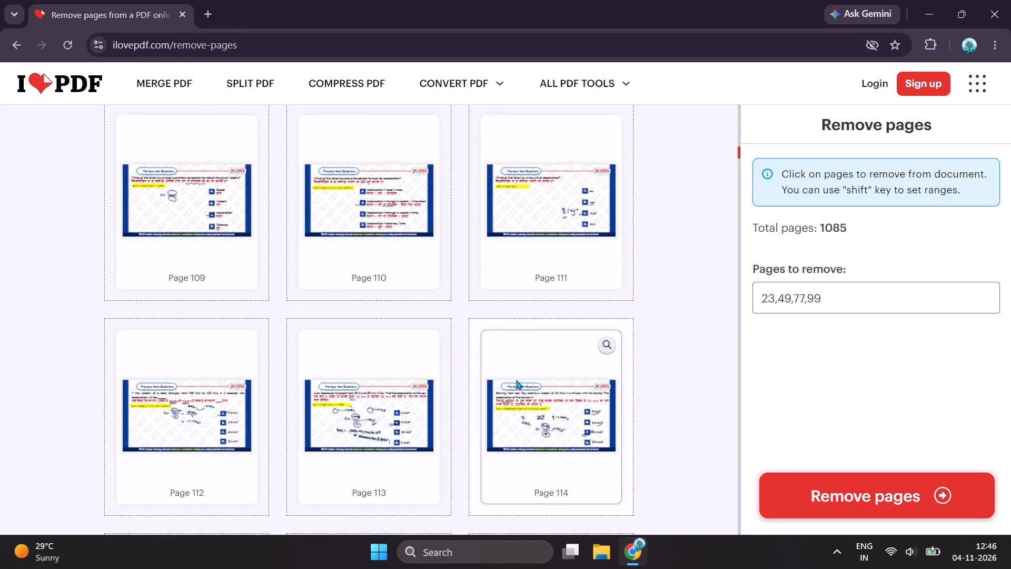
scroll(516, 380, down, 3)
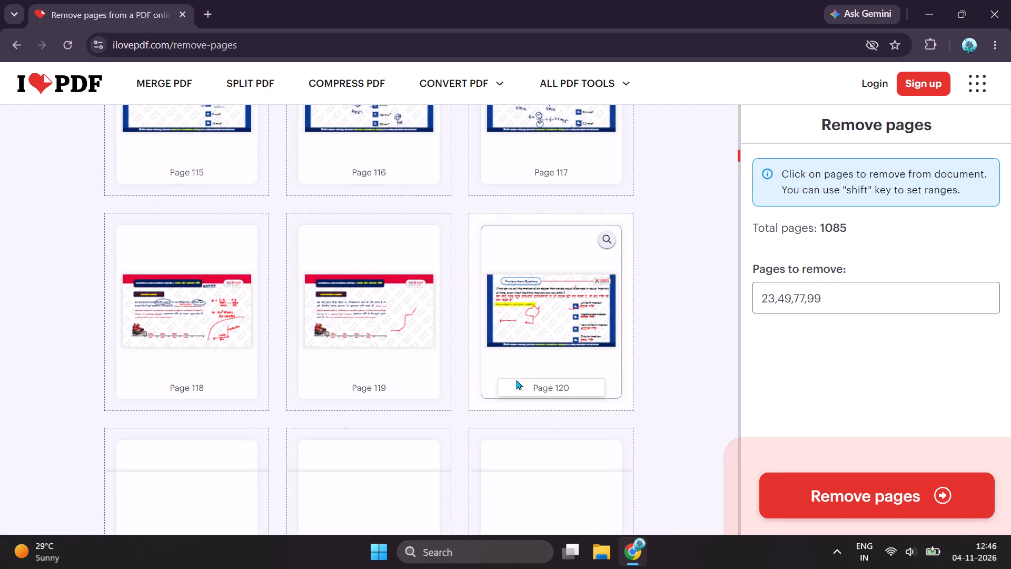
scroll(516, 380, down, 6)
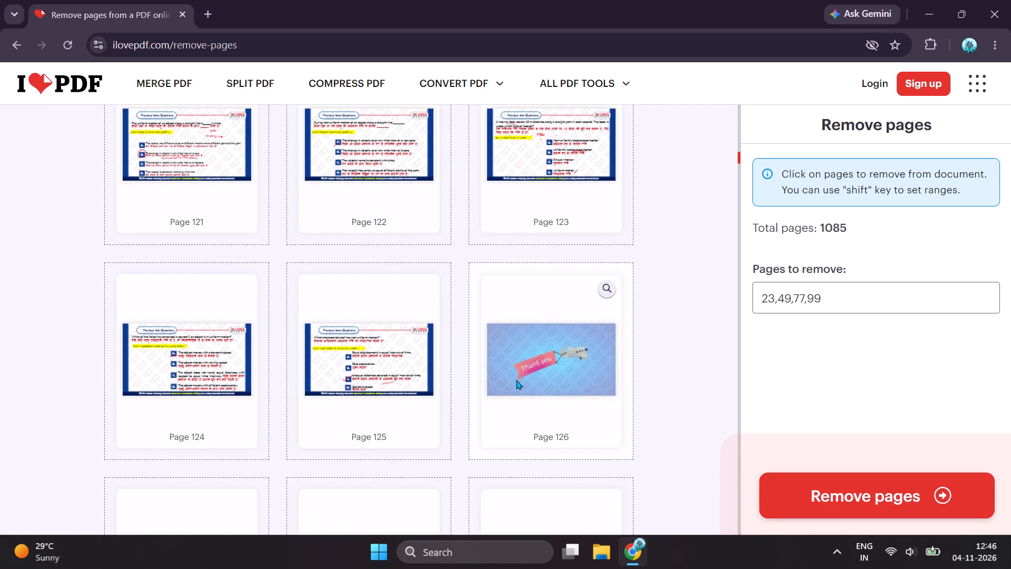
click(516, 380)
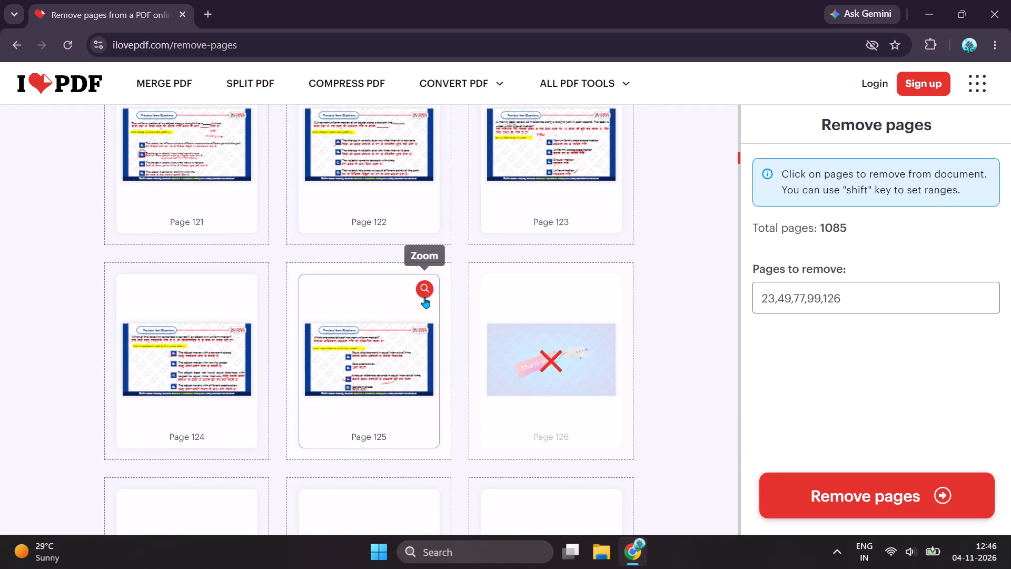
Mark the next lecture-ending Thank you slide, page 144, for removal.
scroll(424, 297, down, 12)
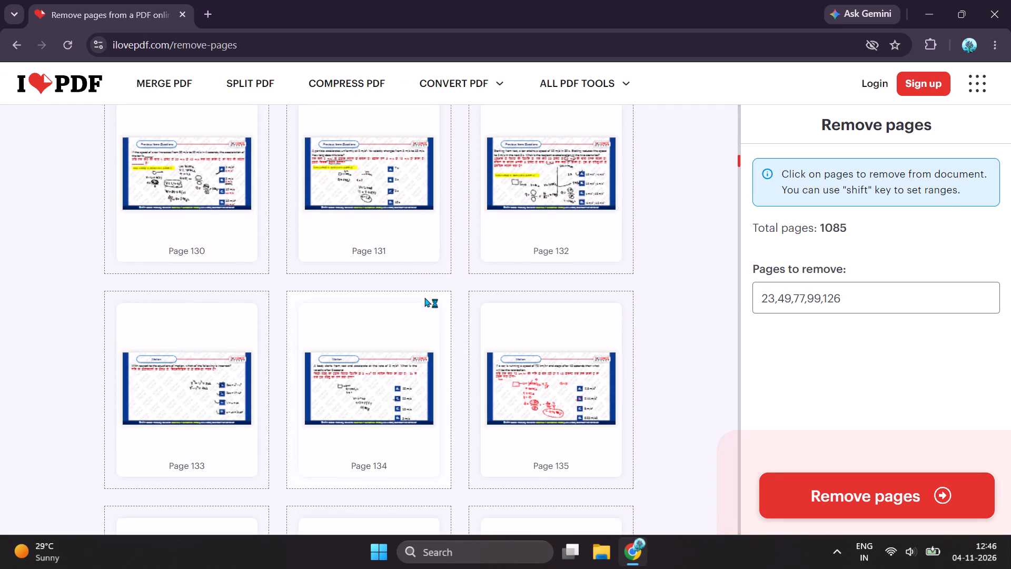
scroll(424, 297, down, 11)
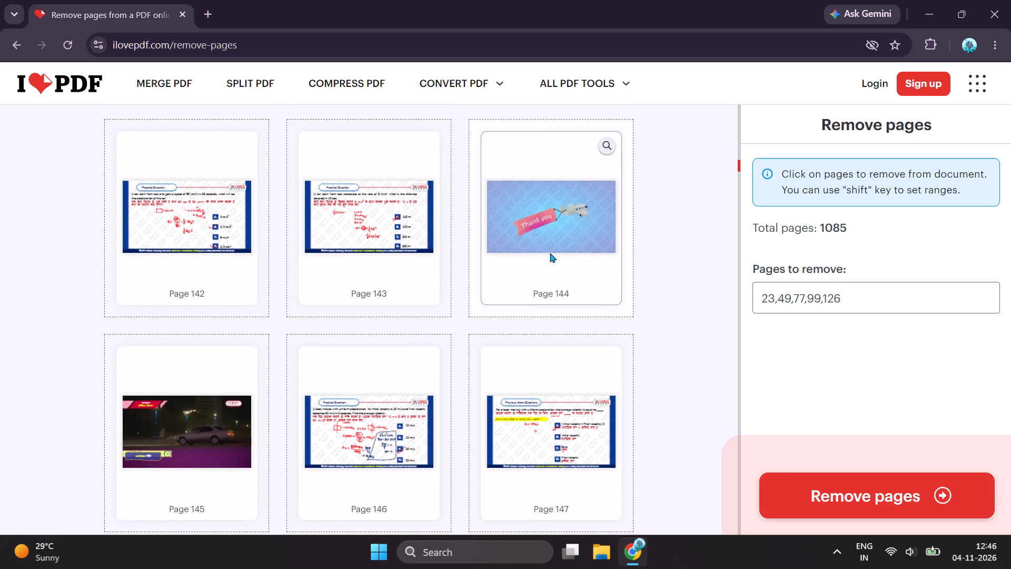
click(550, 253)
Find the Thank you slide that follows page 144 and mark it, page 168, for removal.
scroll(550, 253, down, 7)
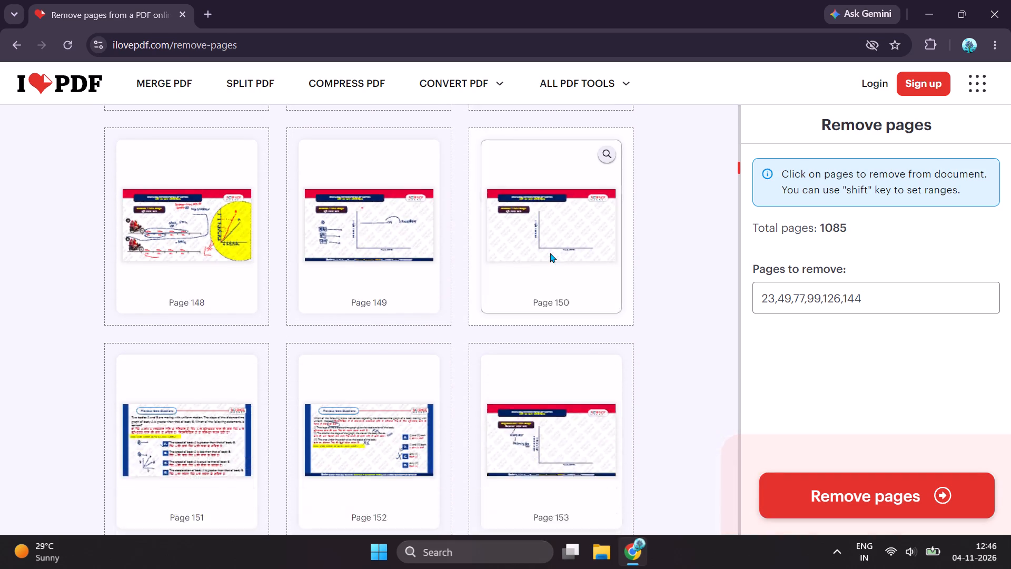
scroll(550, 253, down, 7)
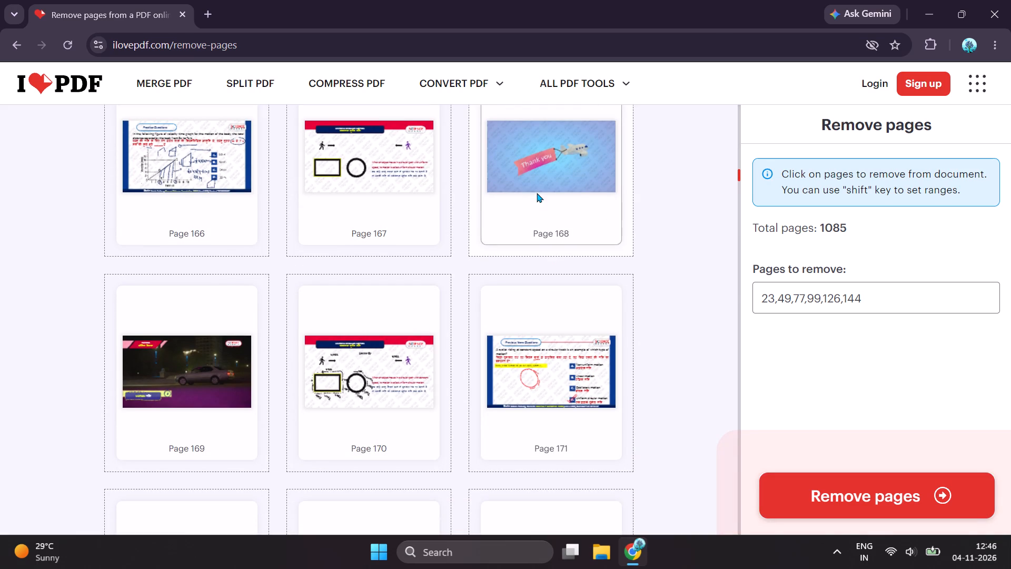
click(537, 193)
Mark the Thank you slide on page 184, before the next chapter's title slide, for removal.
scroll(537, 193, down, 7)
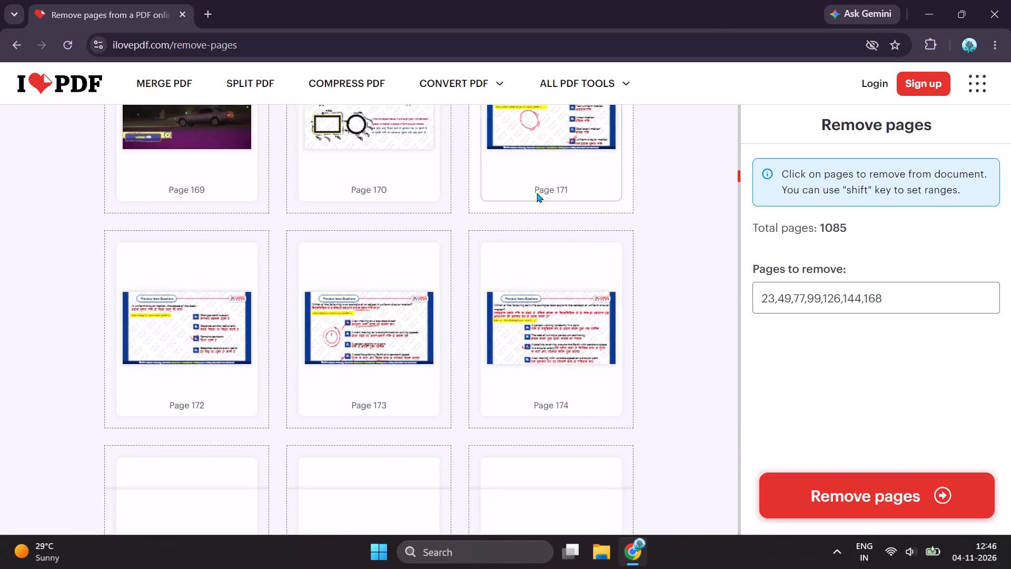
scroll(537, 193, down, 9)
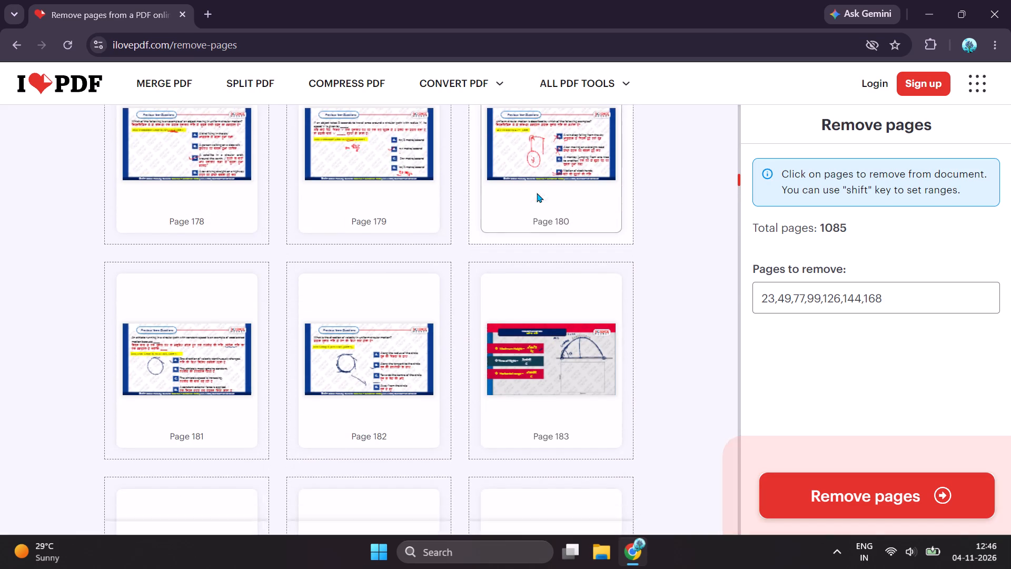
scroll(537, 193, down, 3)
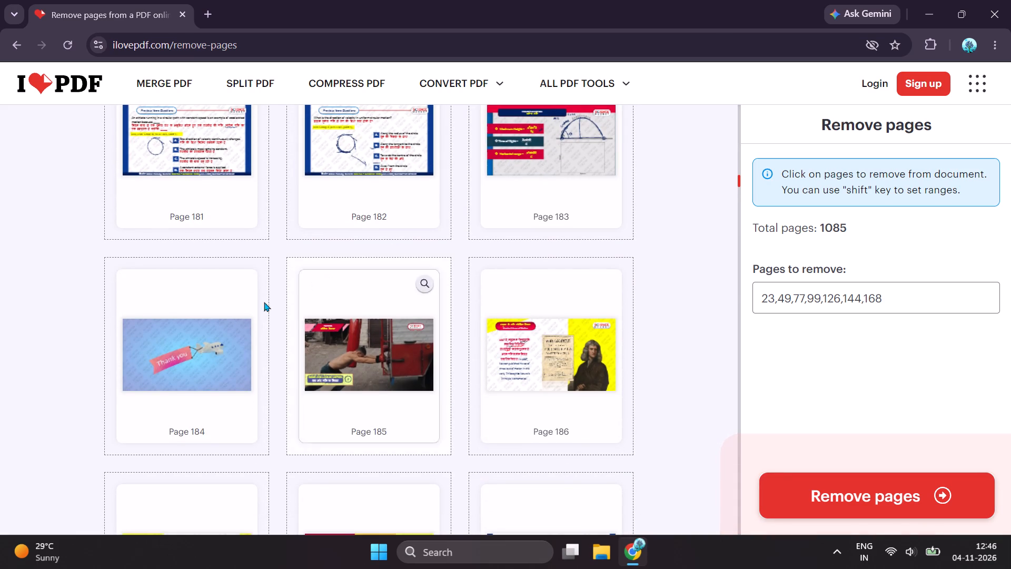
click(245, 317)
Find the lecture-ending Thank You slide that follows page 184 and mark it, page 212, for removal.
scroll(436, 362, down, 4)
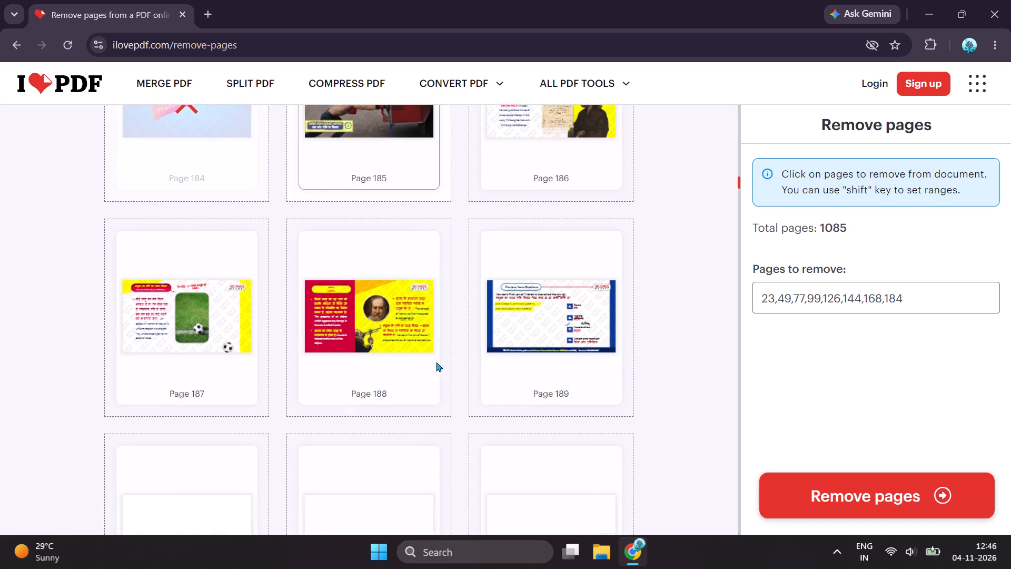
scroll(436, 362, down, 10)
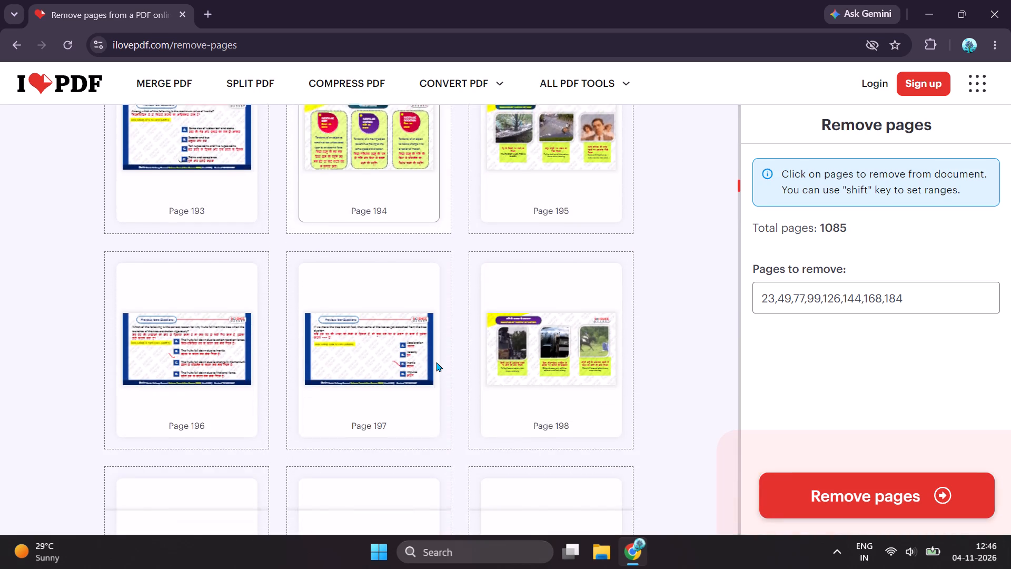
scroll(436, 362, down, 9)
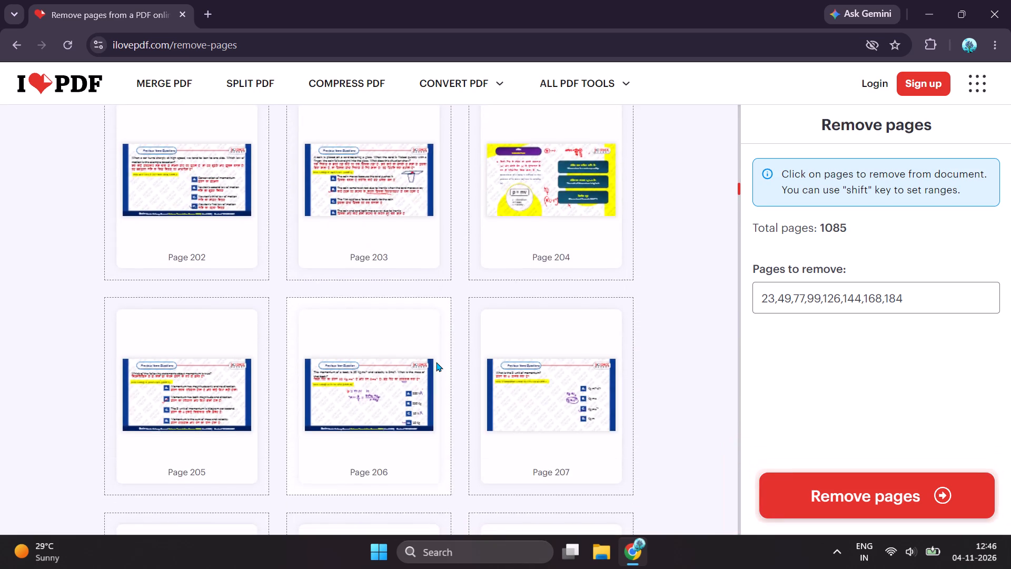
scroll(436, 362, down, 6)
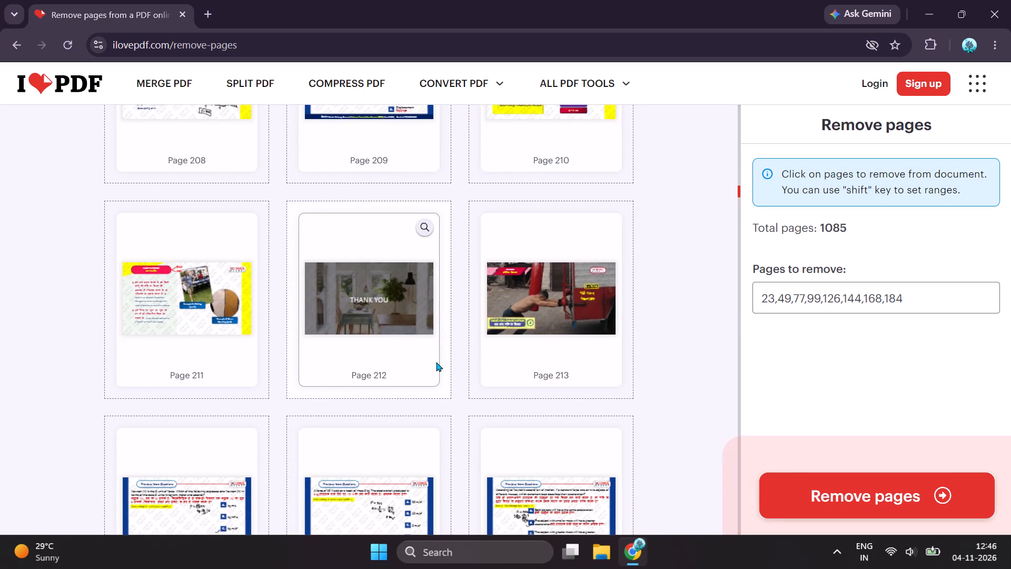
scroll(436, 362, down, 1)
click(403, 299)
Find the next lecture-ending Thank You slide after page 212 and mark it, page 247, for removal.
scroll(403, 299, down, 6)
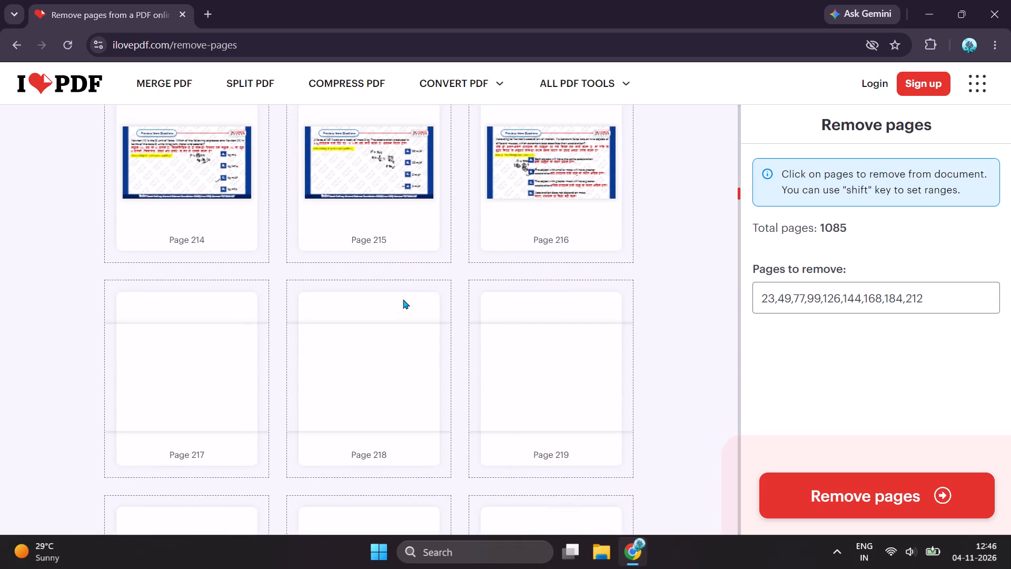
scroll(403, 299, down, 6)
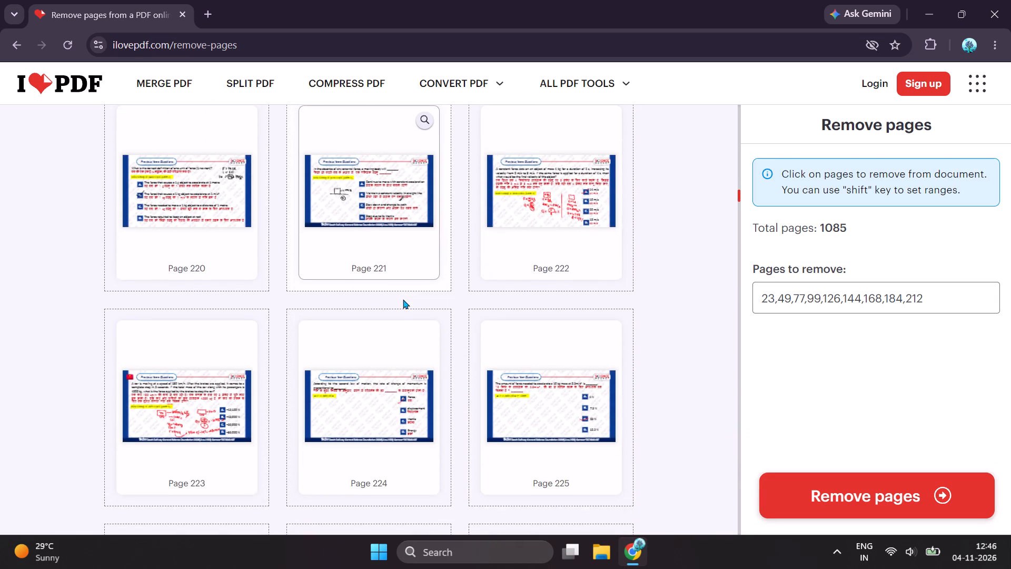
scroll(403, 299, down, 7)
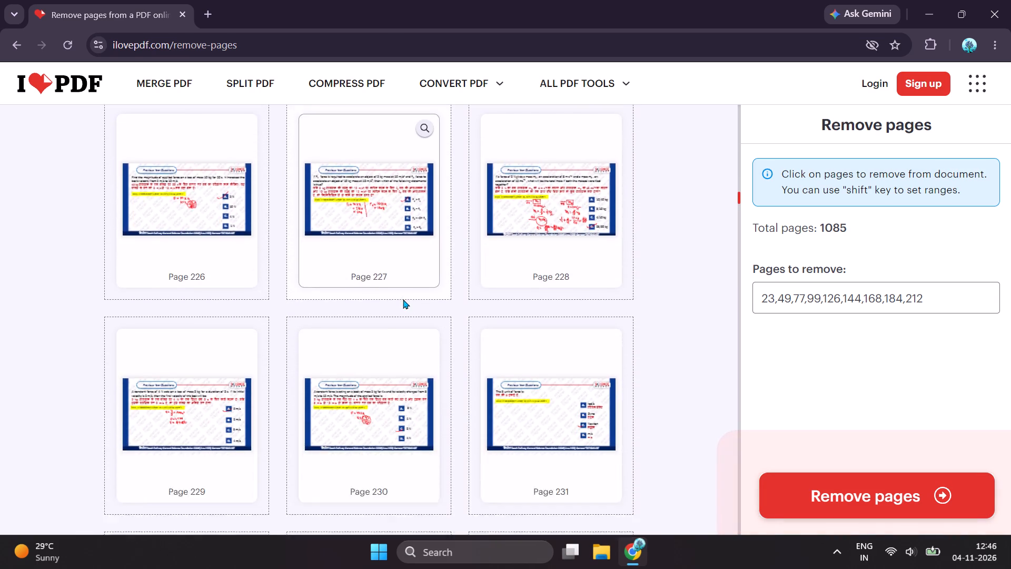
scroll(403, 299, down, 7)
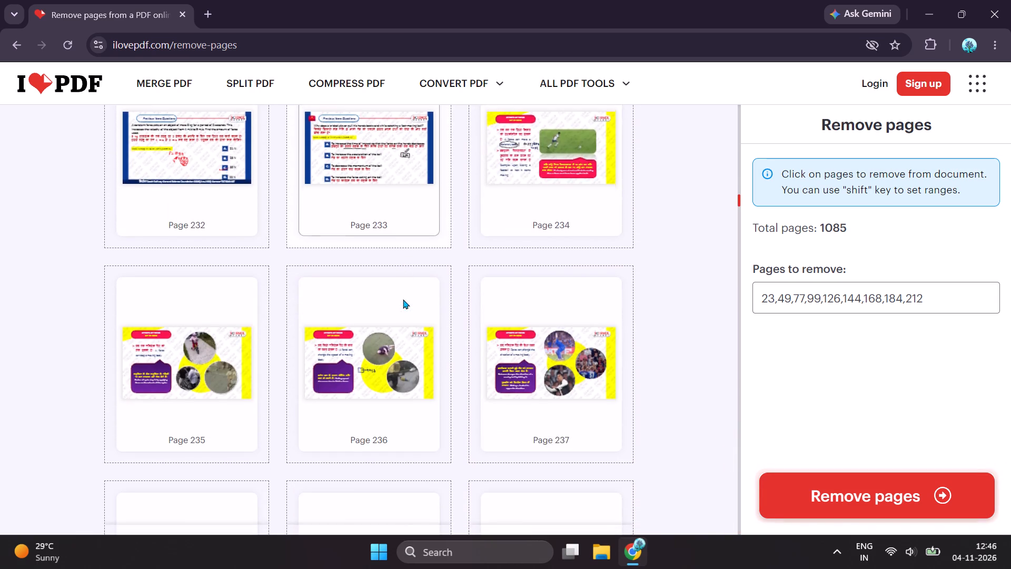
scroll(403, 299, down, 7)
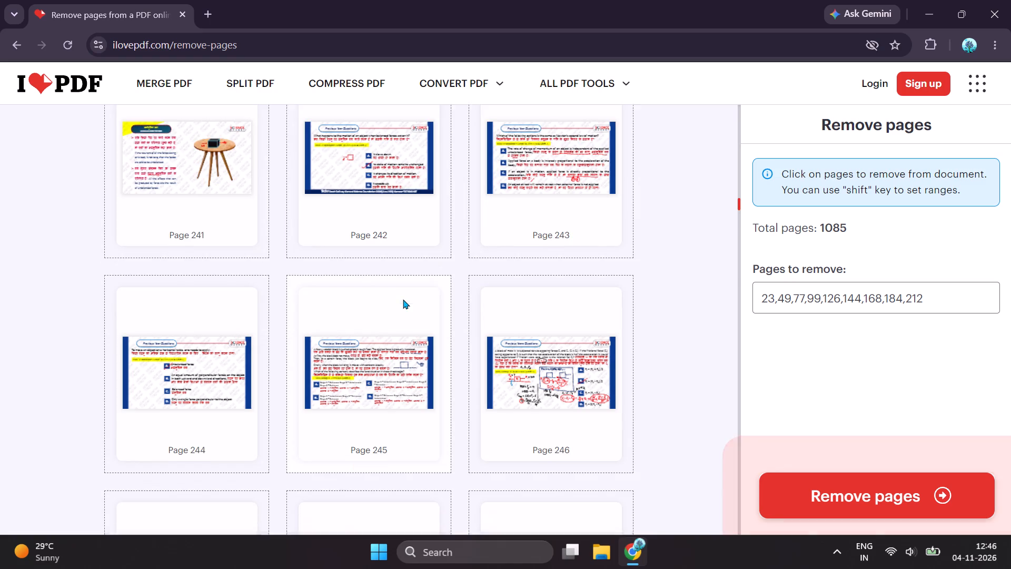
scroll(403, 299, down, 6)
scroll(403, 299, up, 2)
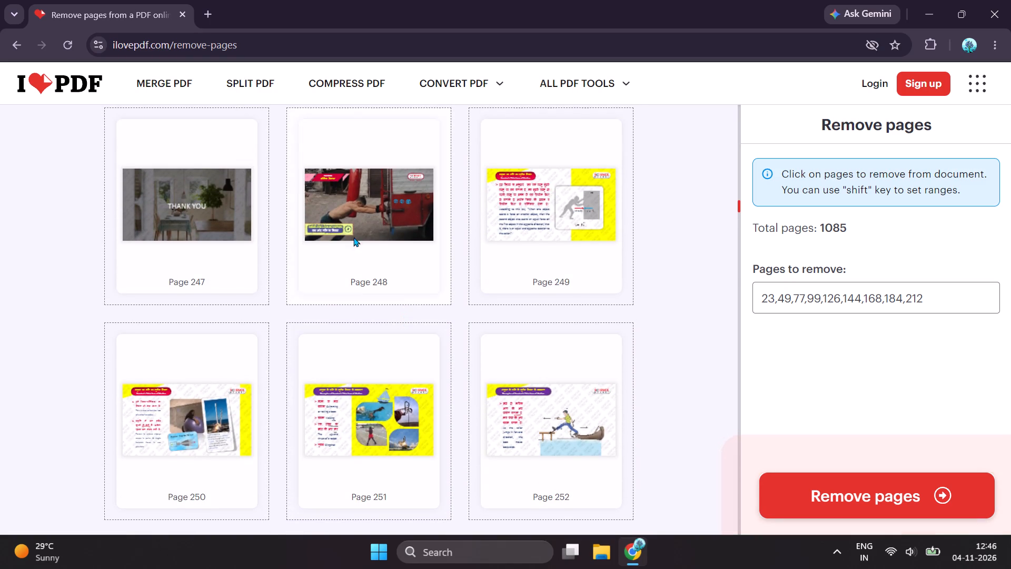
click(172, 150)
Mark the Thank You slide on page 265, just before the next chapter's astronaut title slide, for removal.
scroll(318, 300, down, 4)
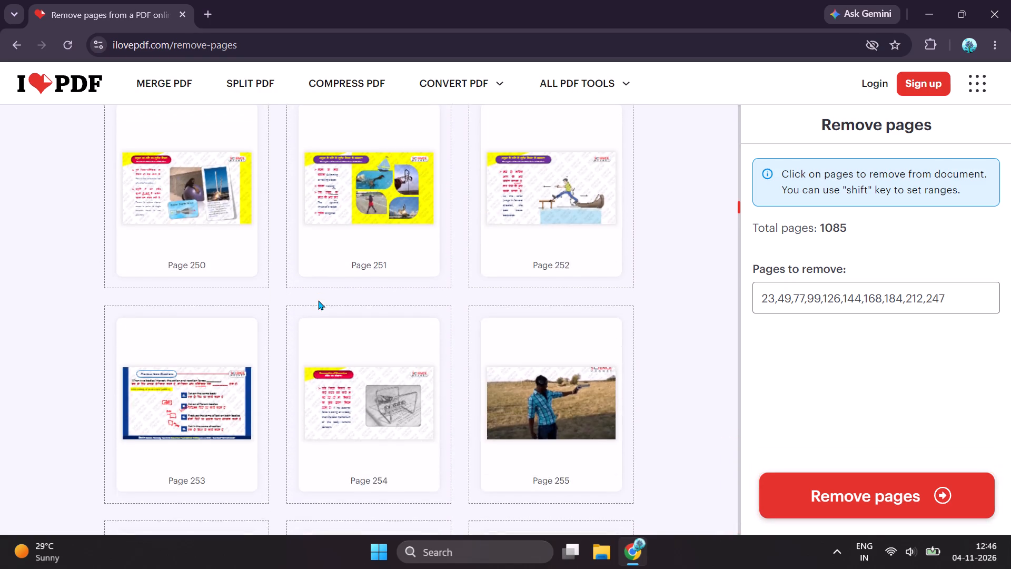
scroll(318, 300, down, 8)
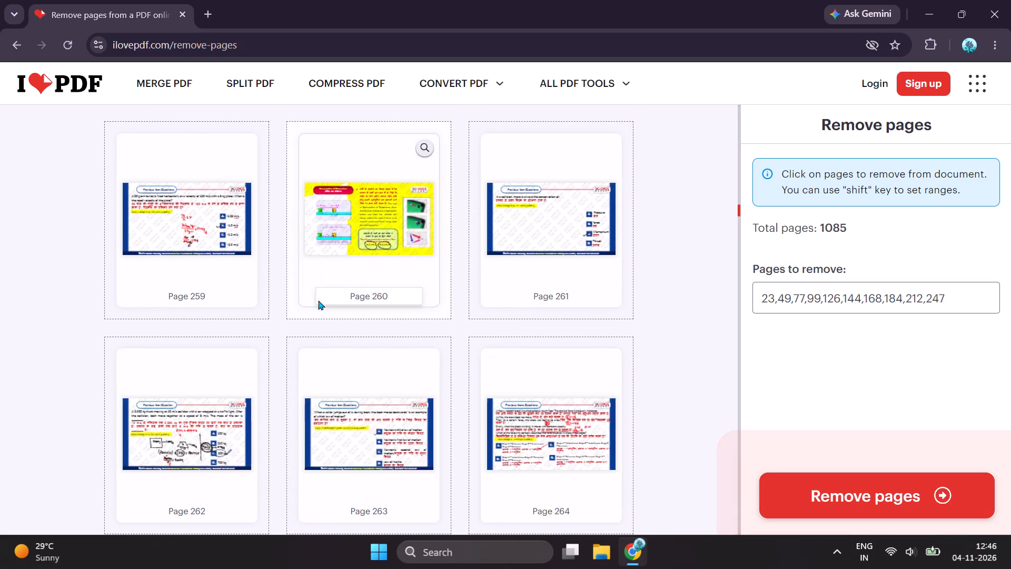
scroll(318, 300, down, 3)
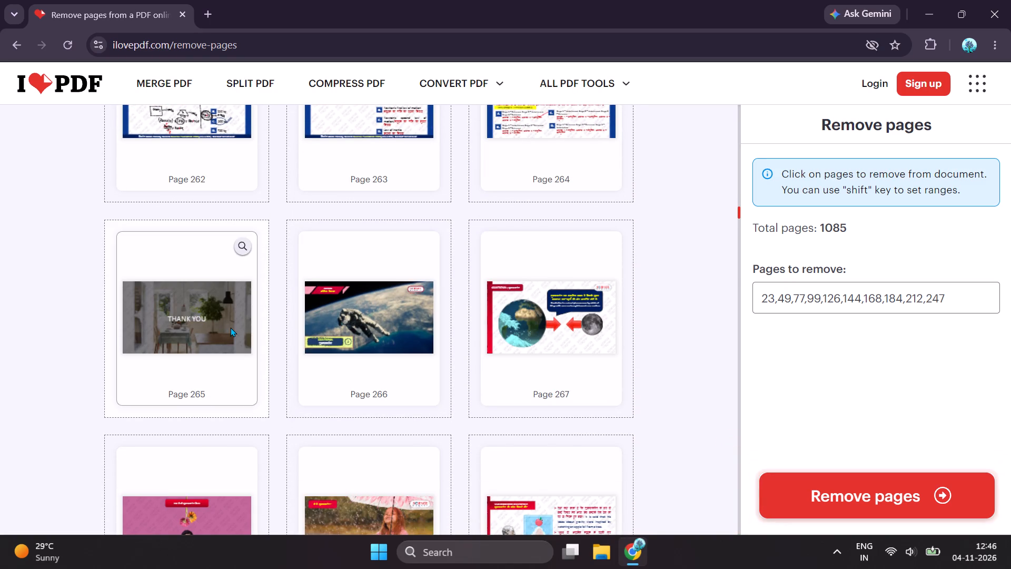
click(230, 327)
Find the blue Thank You slide that ends the first astronaut-titled lecture and mark it, page 294, for removal.
scroll(352, 354, down, 6)
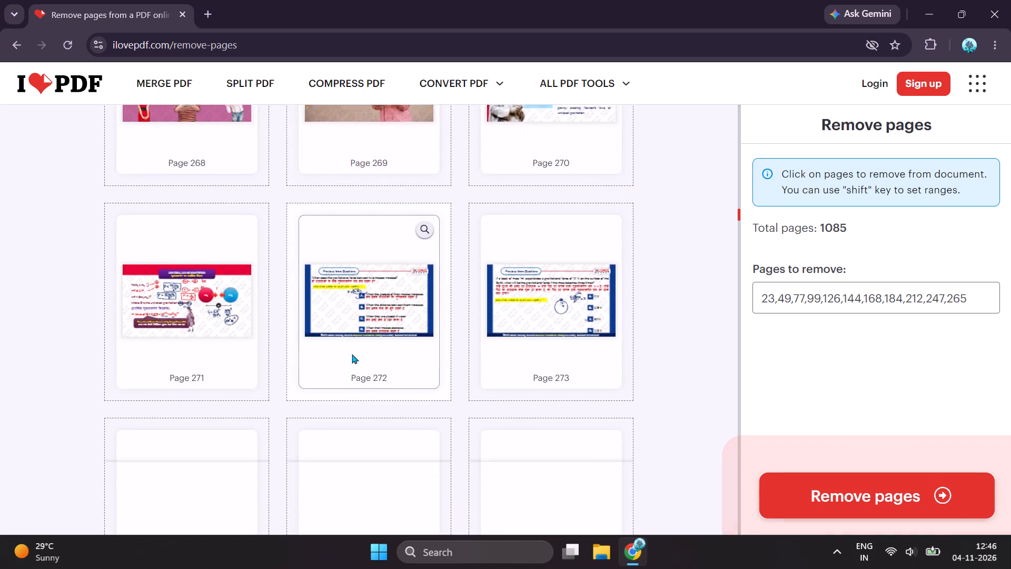
scroll(352, 354, down, 4)
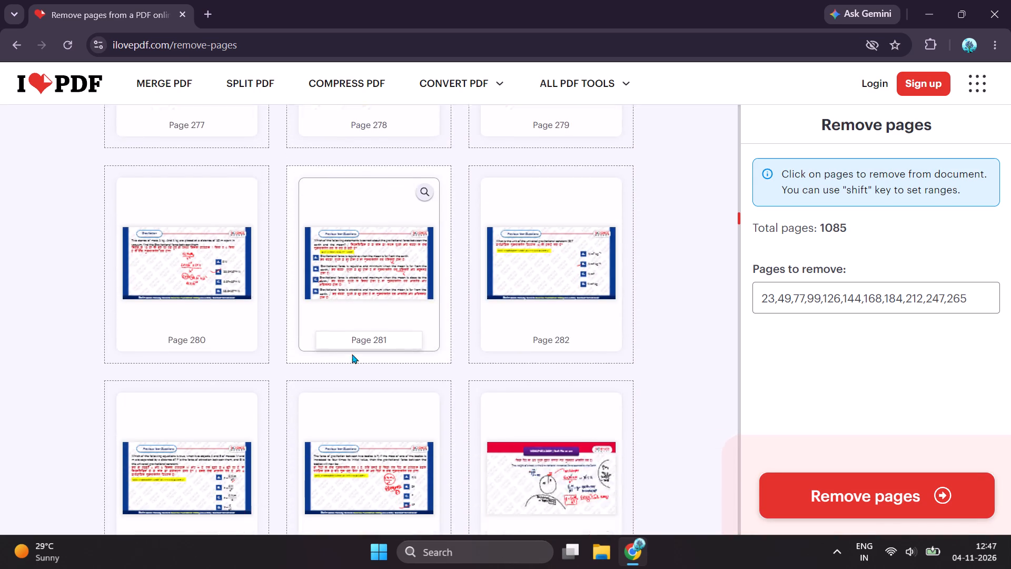
scroll(352, 354, down, 6)
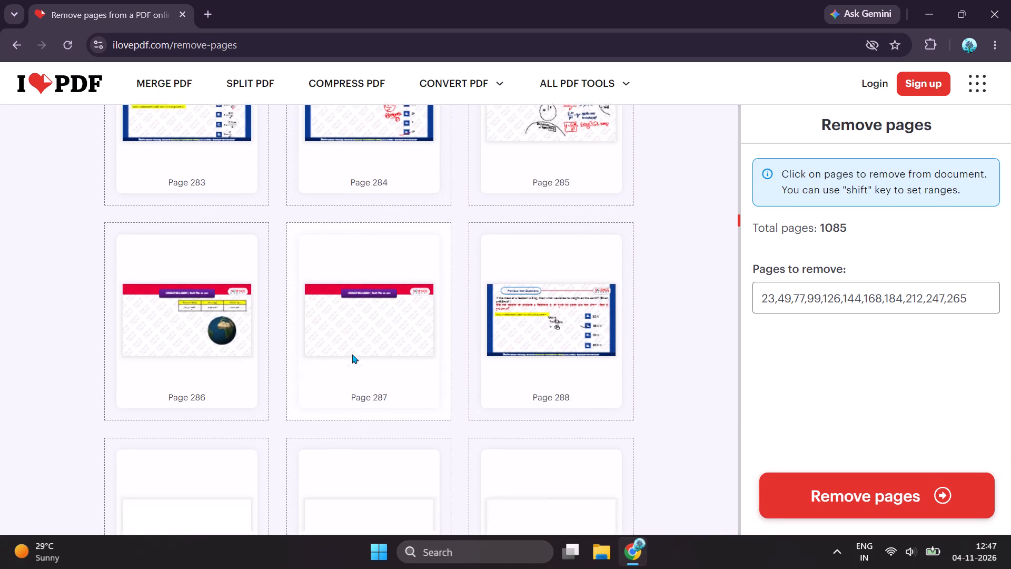
scroll(352, 354, down, 3)
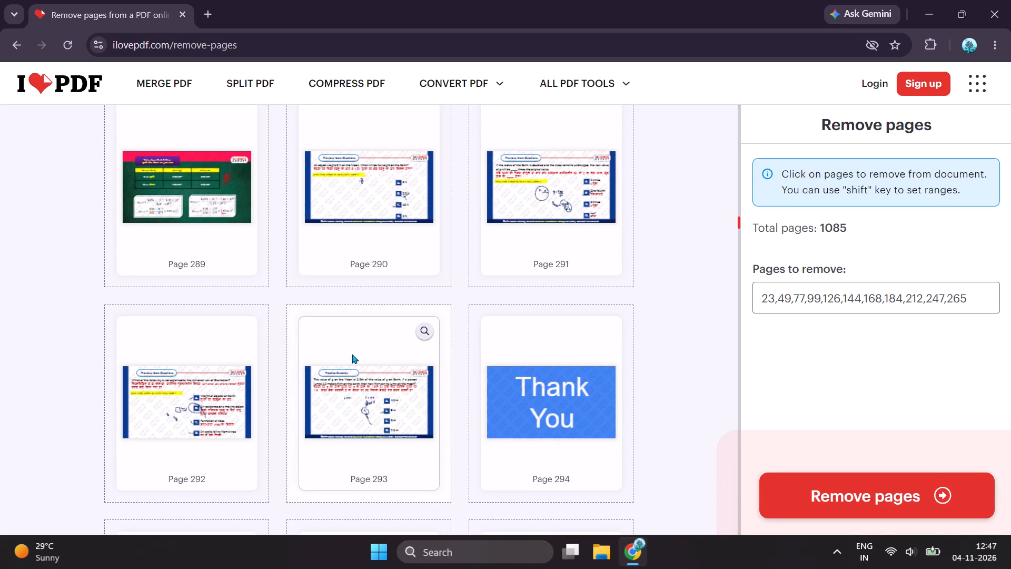
click(527, 377)
Find the Thank You slide that follows page 294 and mark it, page 310, for removal.
scroll(527, 377, down, 2)
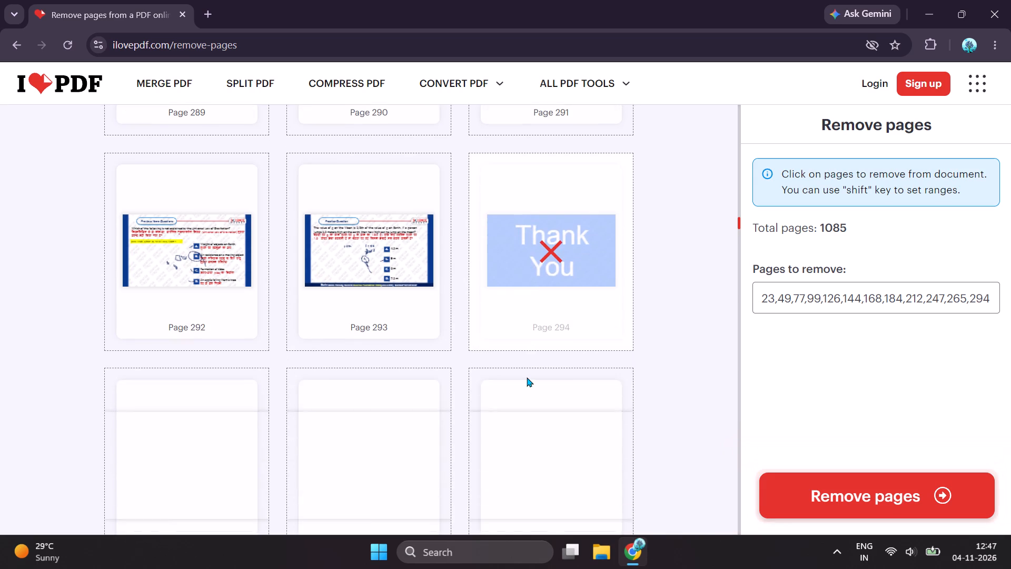
scroll(527, 377, down, 7)
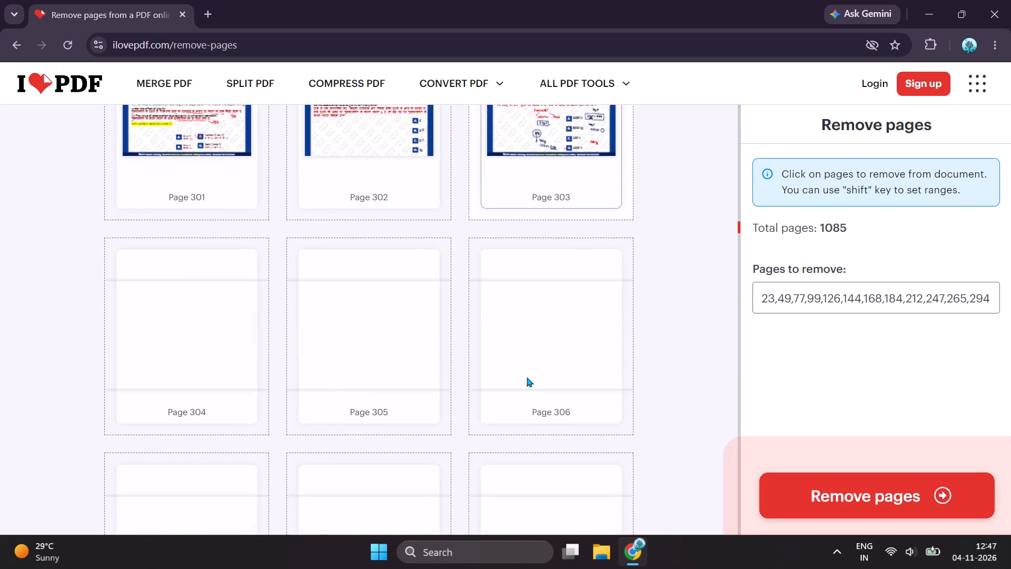
scroll(527, 377, down, 5)
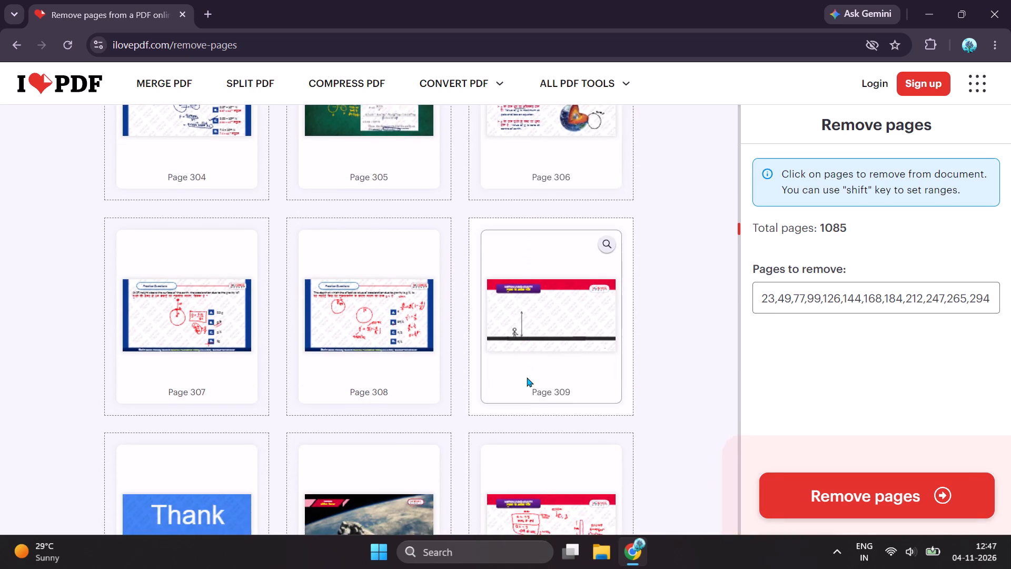
scroll(527, 377, down, 3)
click(181, 295)
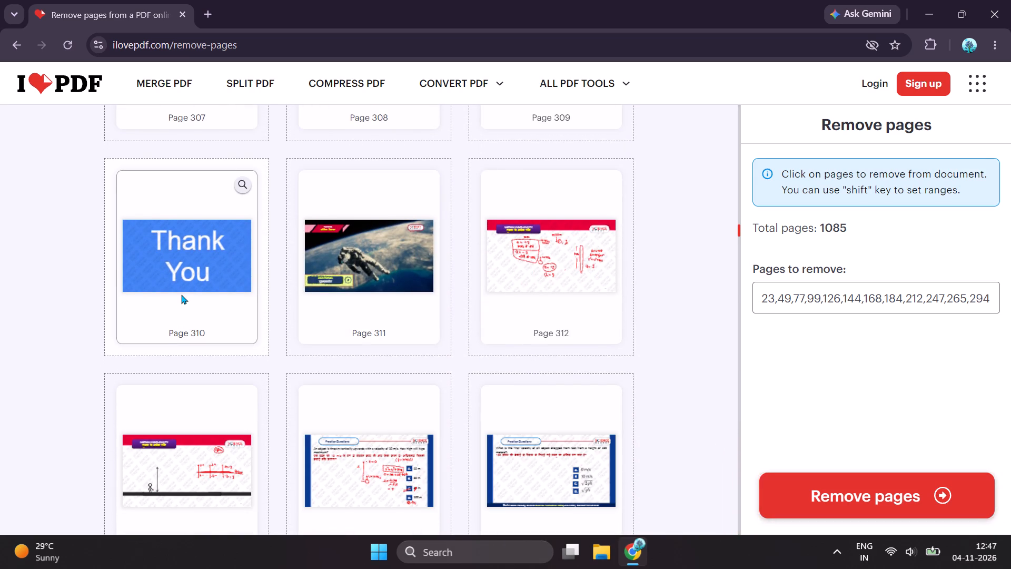
Mark the next lecture-ending Thank You slide, page 331, for removal.
scroll(467, 431, down, 8)
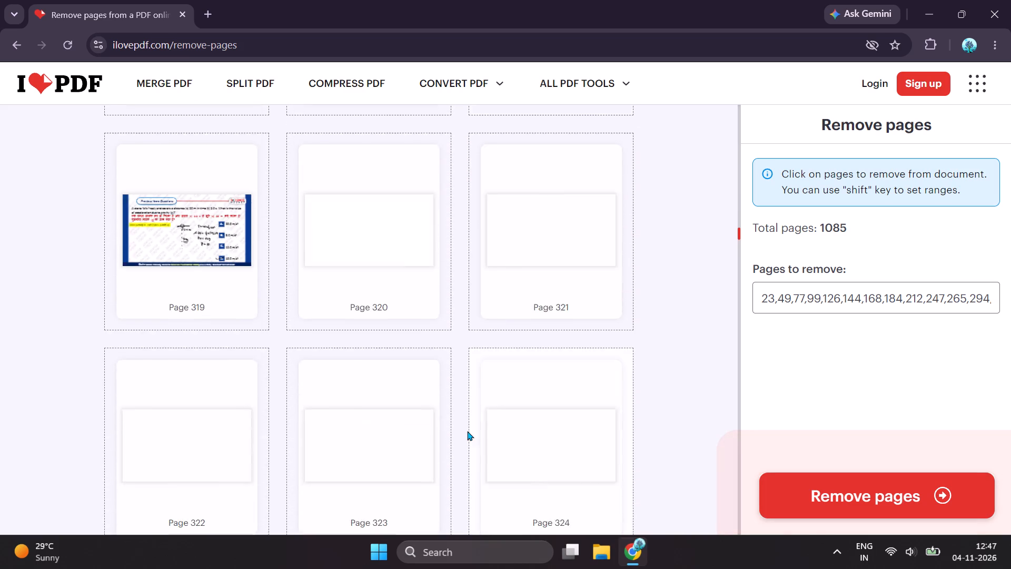
scroll(467, 431, down, 10)
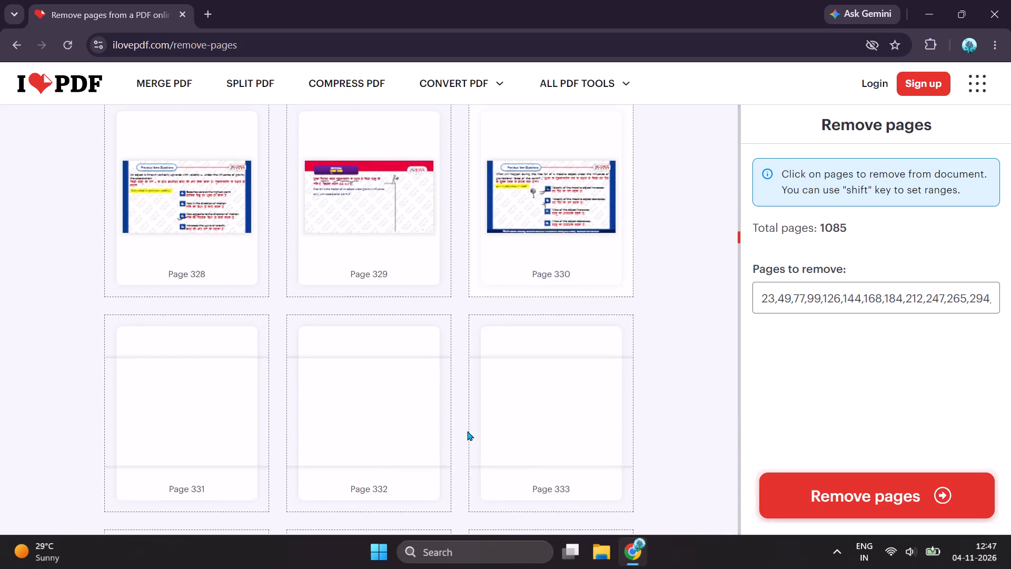
scroll(467, 431, down, 1)
click(203, 328)
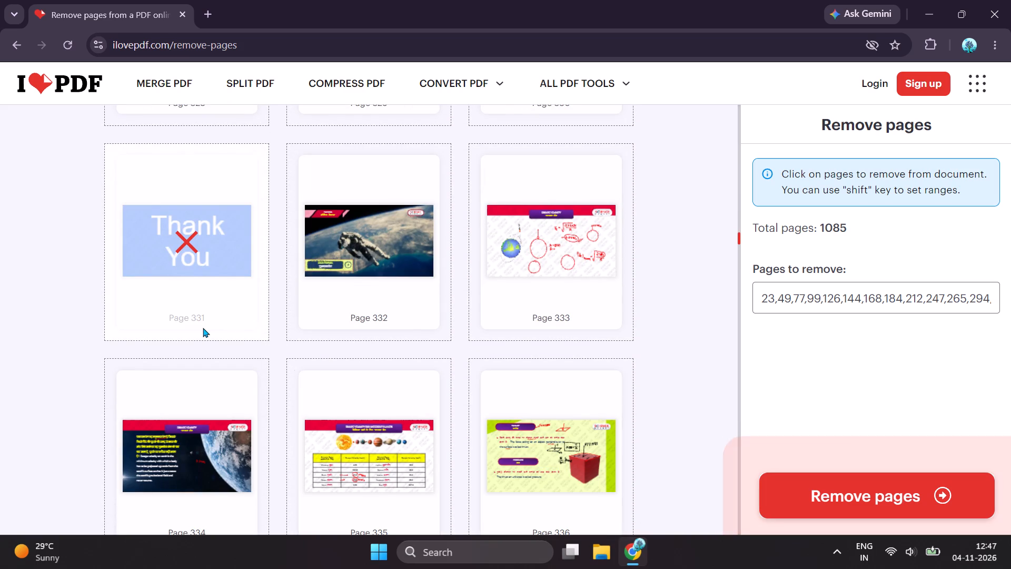
Find the Thank You slide after page 331 and mark it, page 355, for removal.
scroll(397, 420, down, 8)
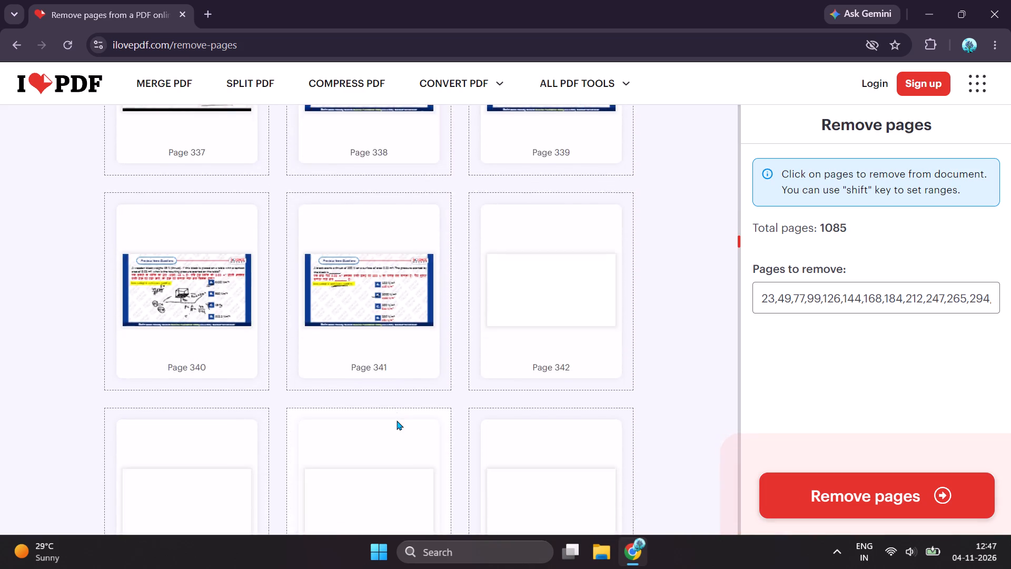
scroll(397, 420, down, 2)
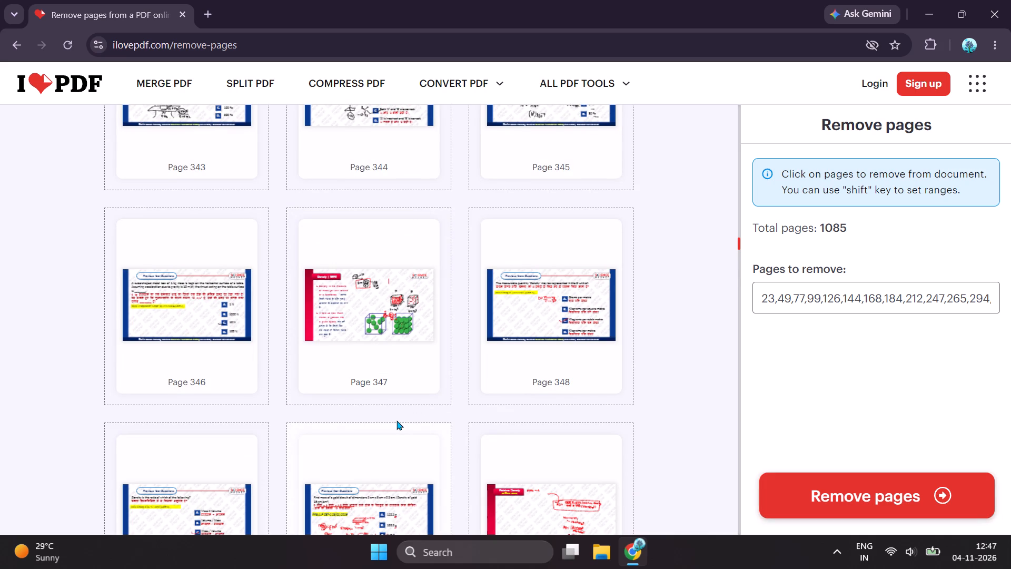
scroll(397, 420, down, 5)
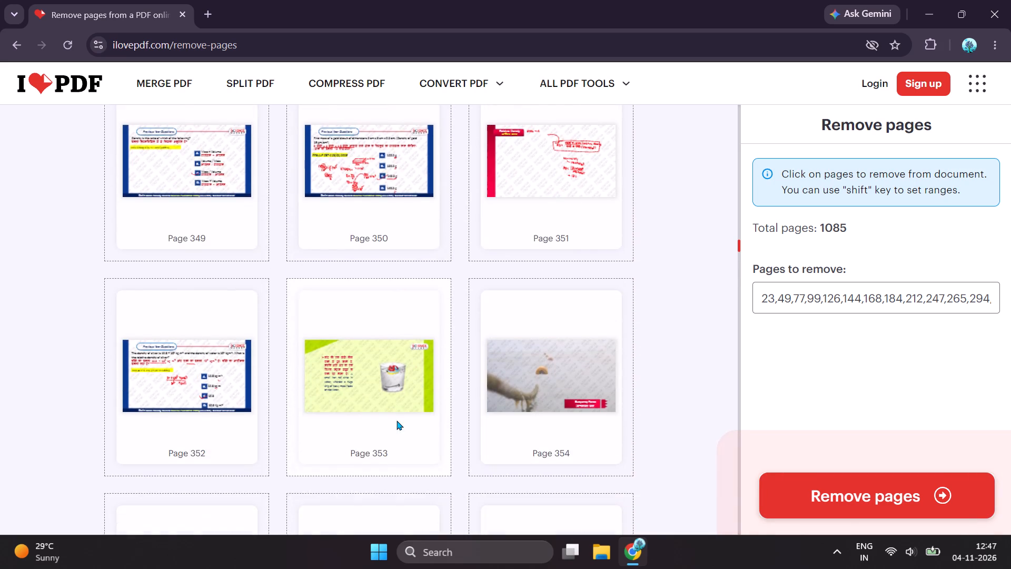
scroll(397, 420, down, 2)
click(240, 295)
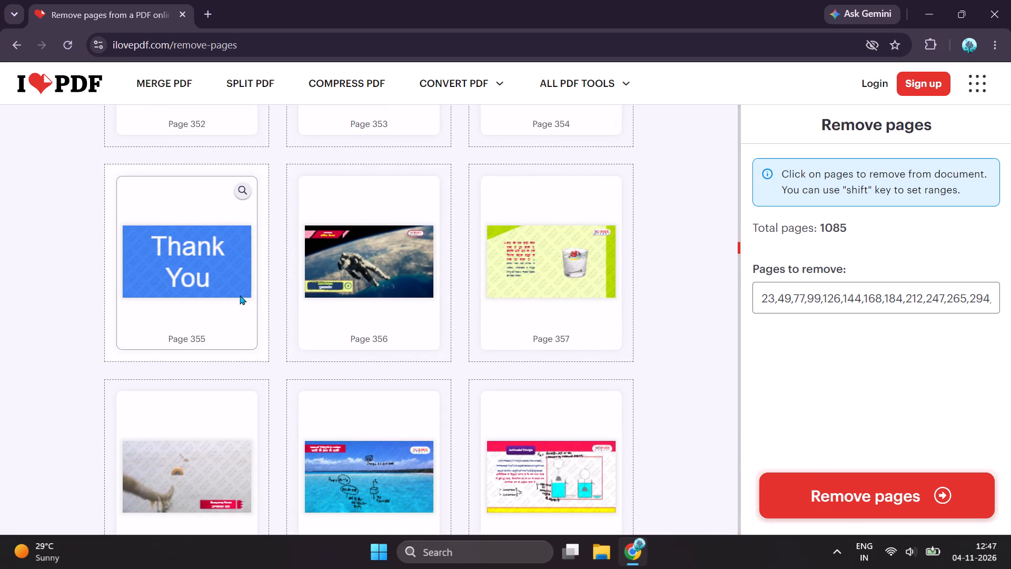
Mark the Thank You slide on page 370, before the next chapter's weightlifting title slide, for removal.
scroll(394, 337, down, 5)
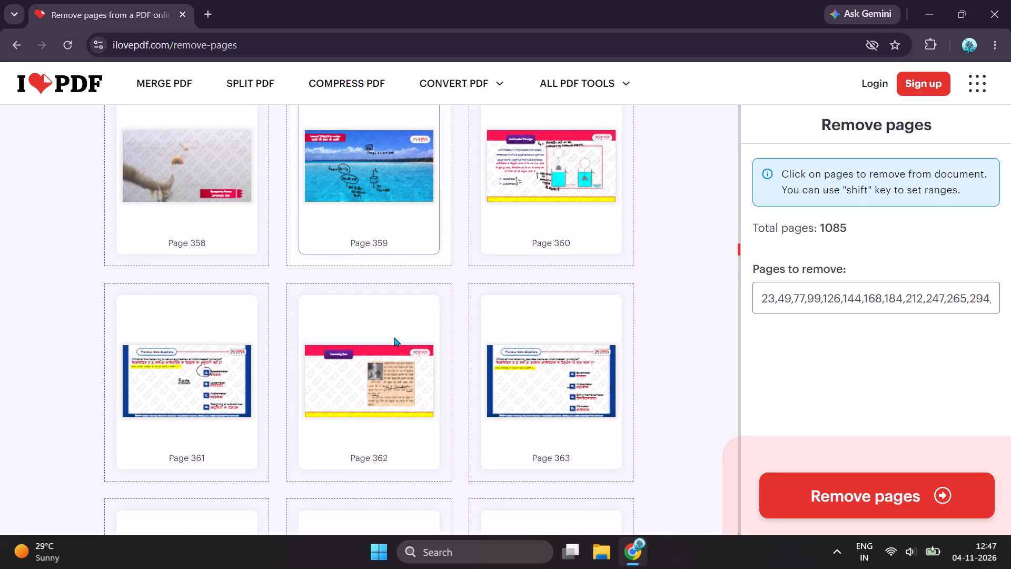
scroll(394, 337, down, 5)
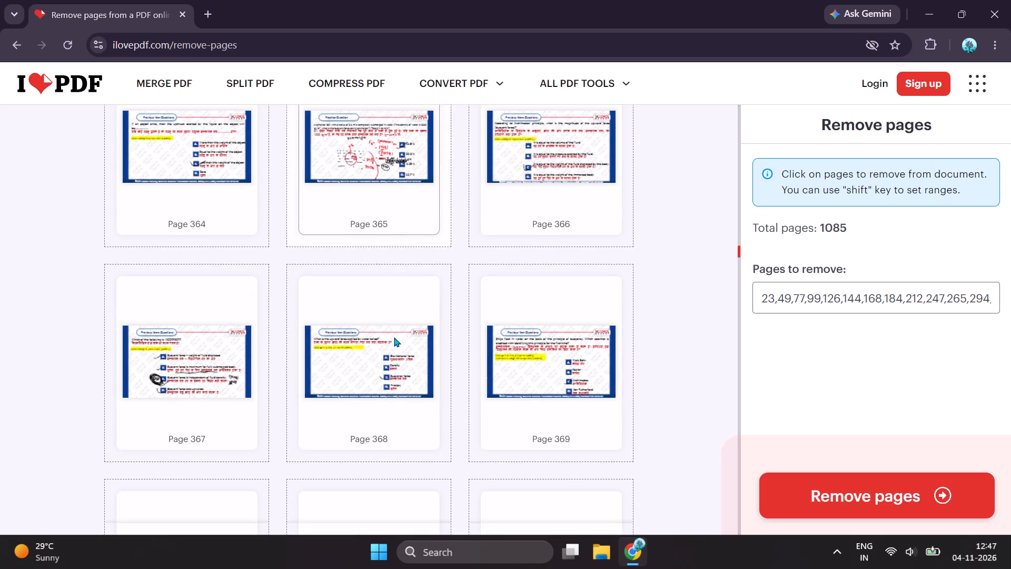
scroll(394, 337, down, 5)
click(189, 212)
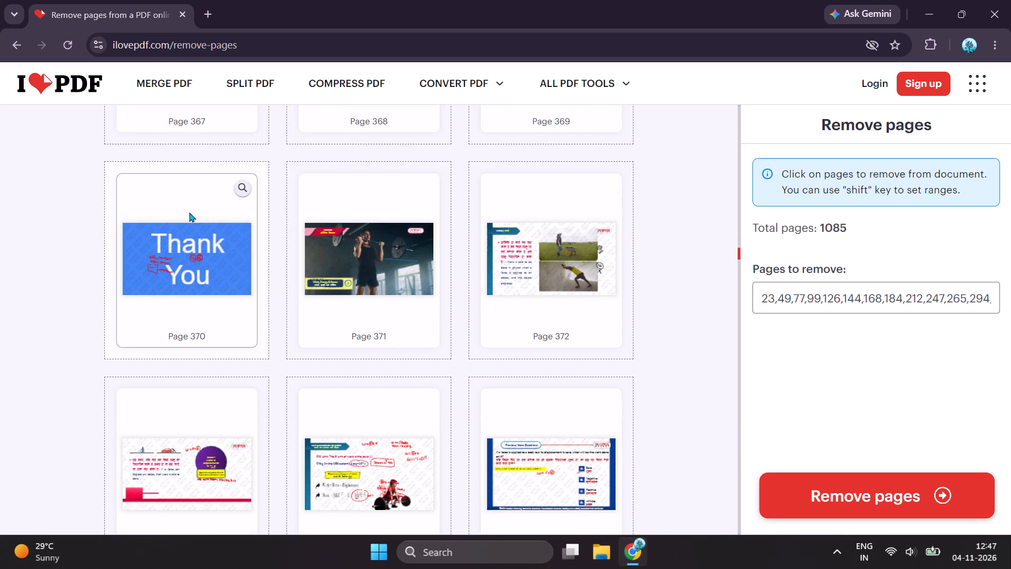
Find the Thank You slide ending the first weightlifting-titled lecture and mark it, page 391, for removal.
scroll(285, 313, down, 5)
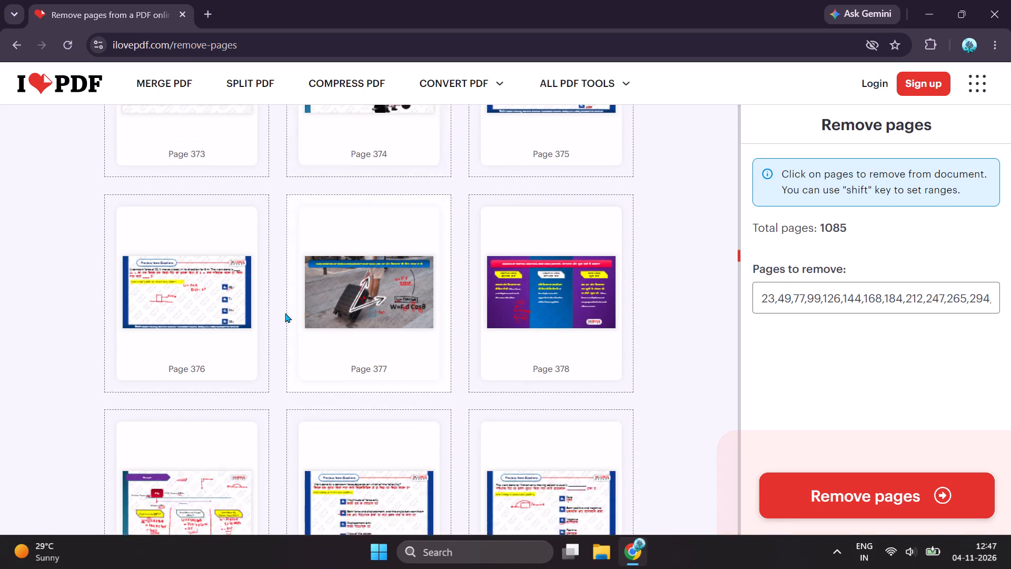
scroll(285, 313, down, 4)
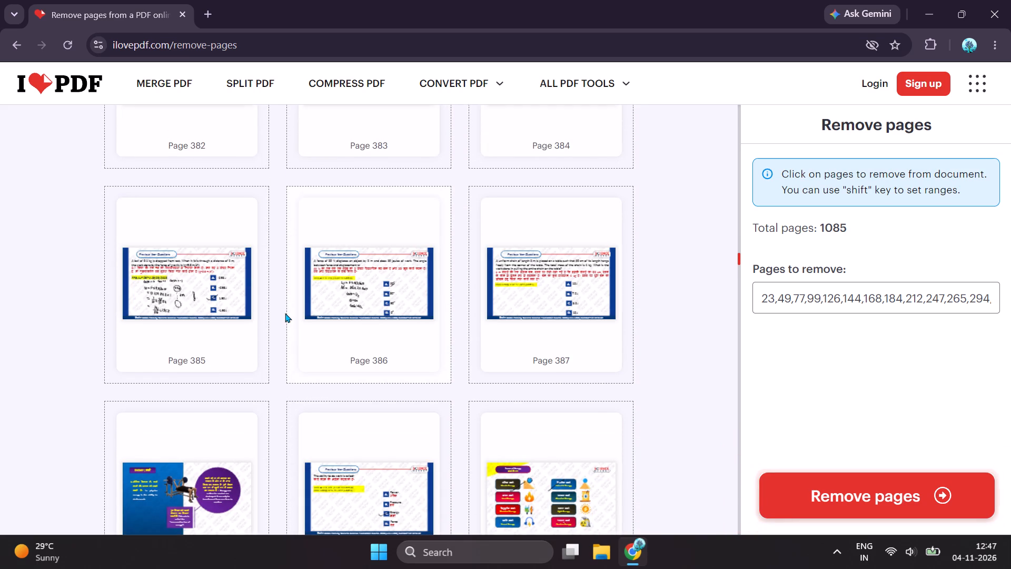
scroll(285, 313, down, 6)
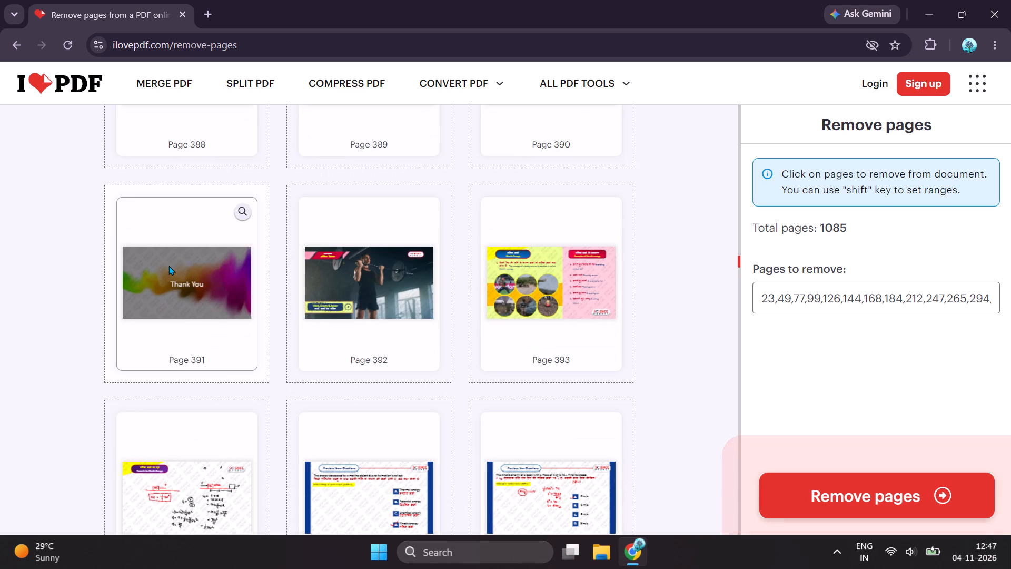
click(168, 266)
Find the closing slides after page 391 and mark the Thanks slide, page 417, and the Thank You slide, page 418, for removal.
scroll(255, 333, down, 6)
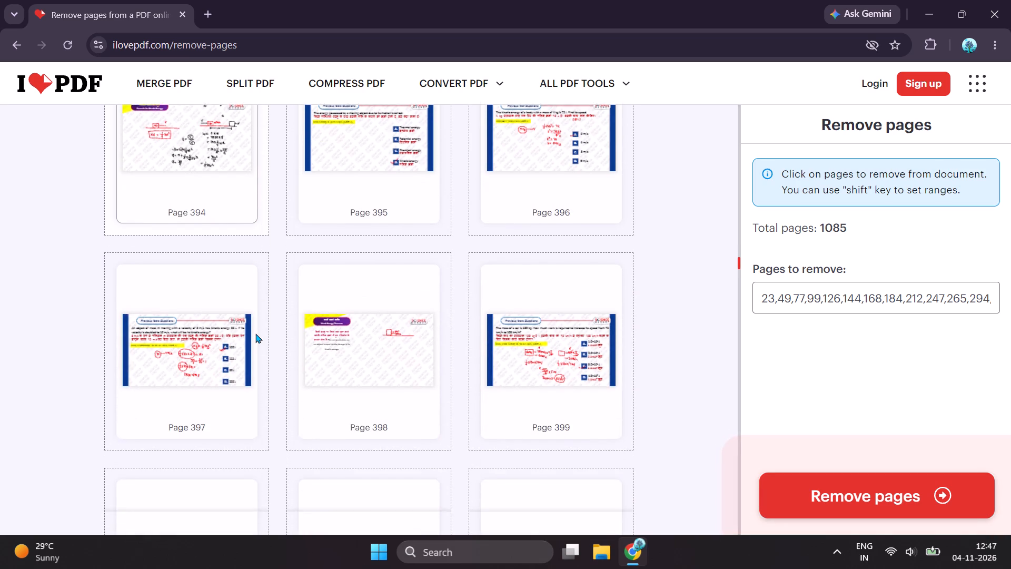
click(255, 333)
scroll(255, 333, down, 7)
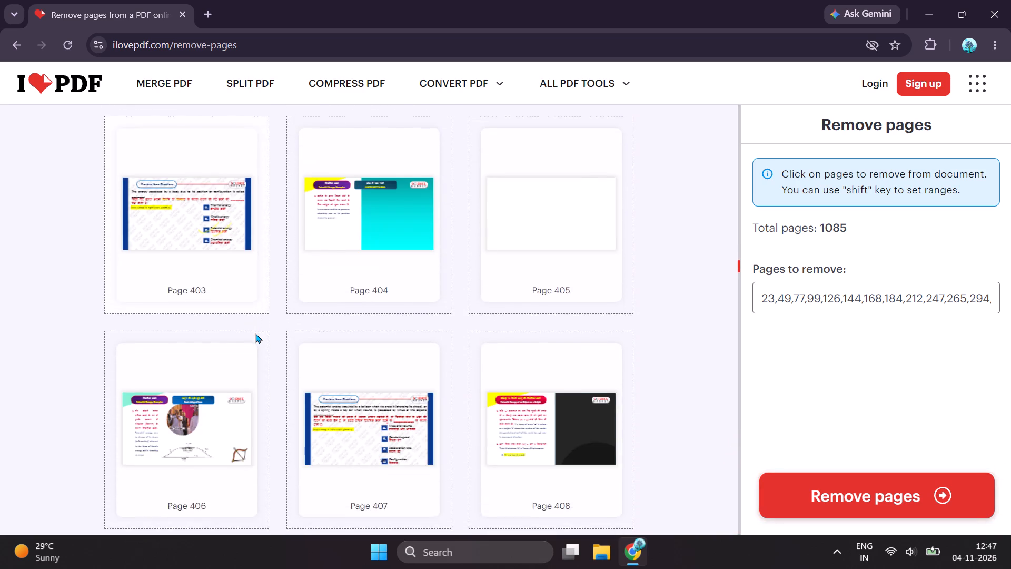
scroll(255, 333, down, 9)
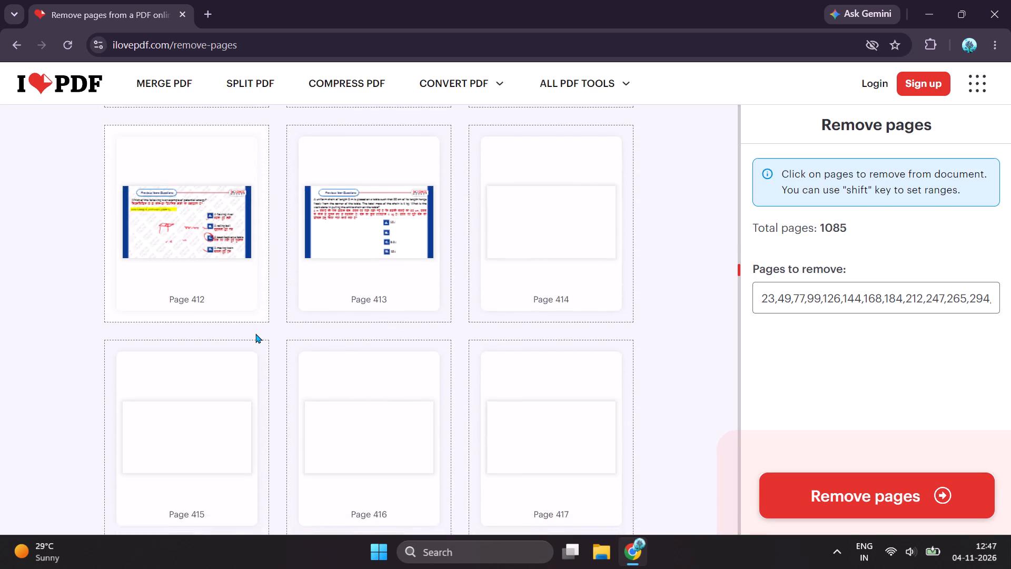
scroll(255, 333, down, 2)
click(536, 325)
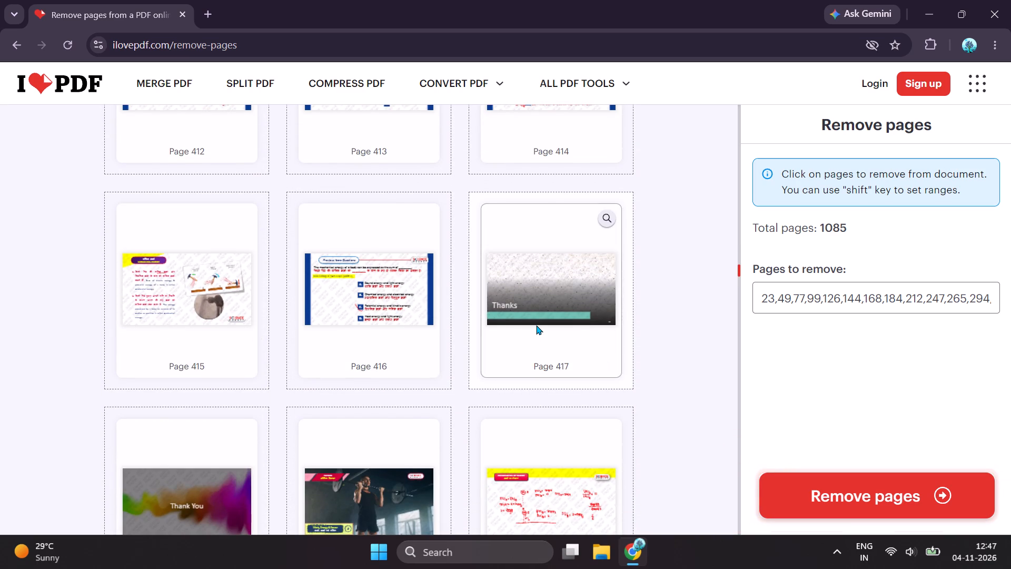
scroll(536, 325, down, 5)
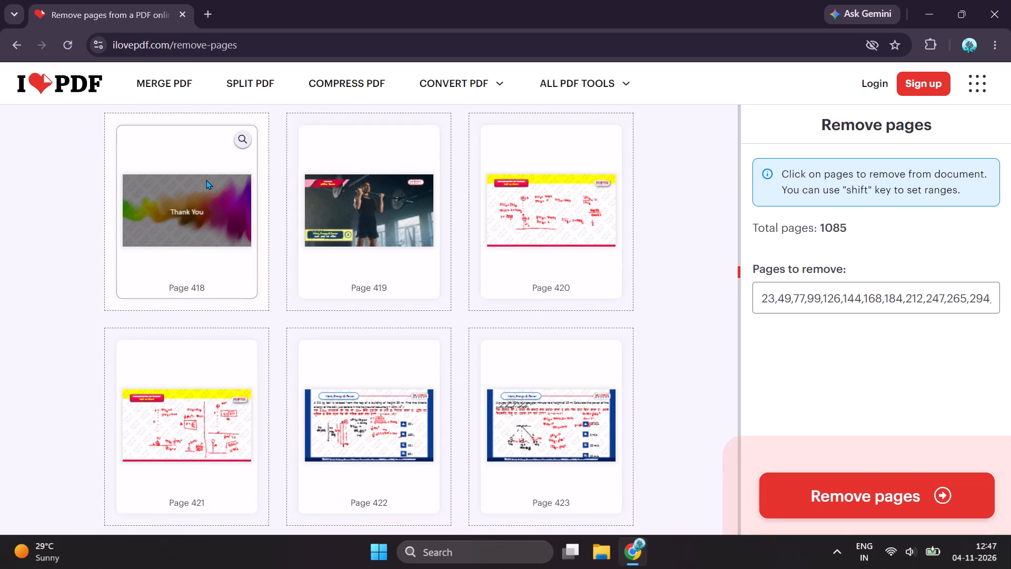
click(206, 180)
Find the Thank You slide after page 418, before the next weightlifting title slide, and mark it, page 446, for removal.
scroll(473, 275, down, 1)
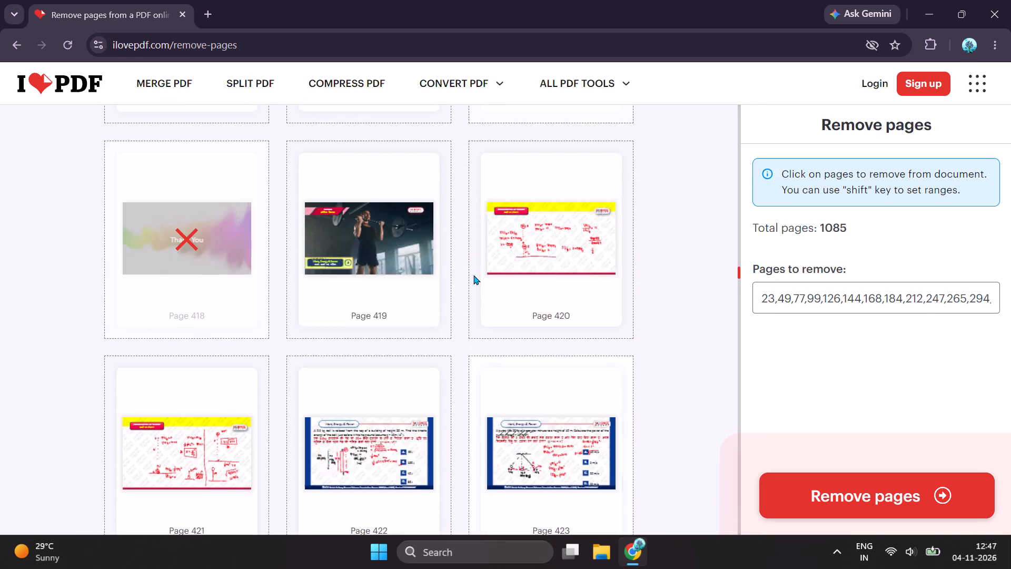
scroll(473, 275, down, 7)
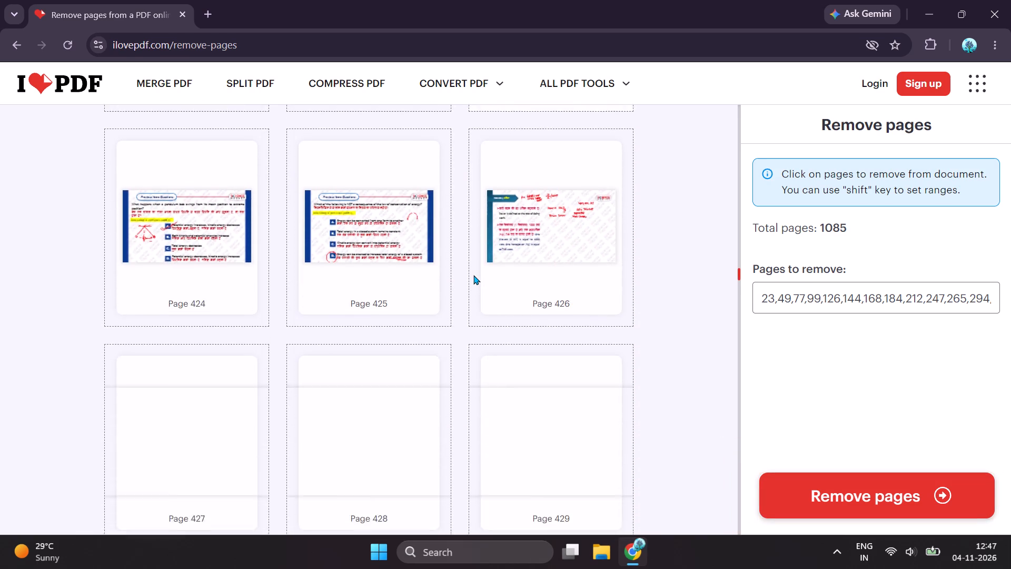
scroll(473, 275, up, 5)
scroll(473, 275, down, 10)
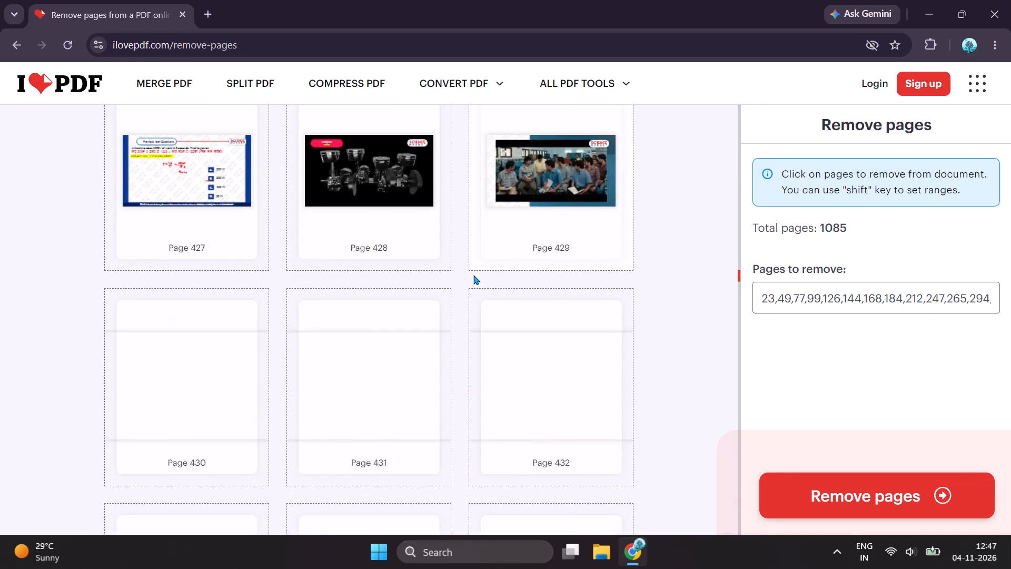
scroll(473, 275, down, 1)
scroll(473, 275, up, 5)
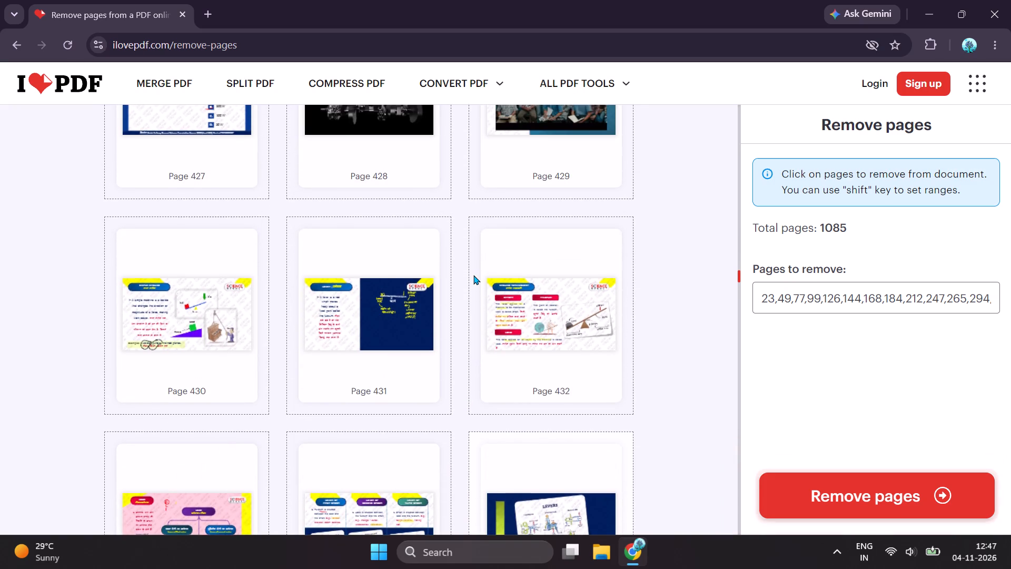
scroll(473, 275, up, 1)
scroll(473, 275, down, 9)
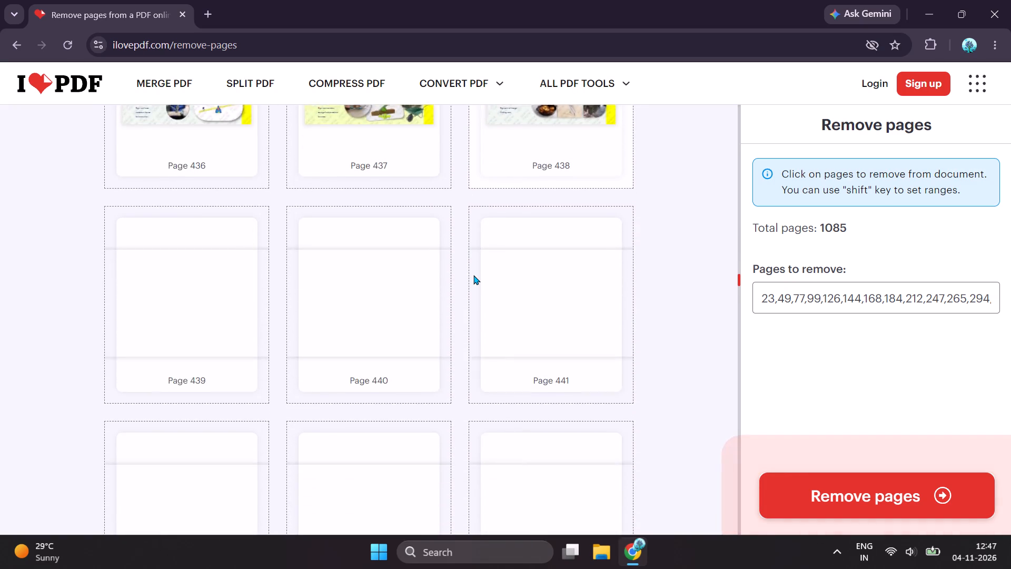
scroll(473, 275, down, 6)
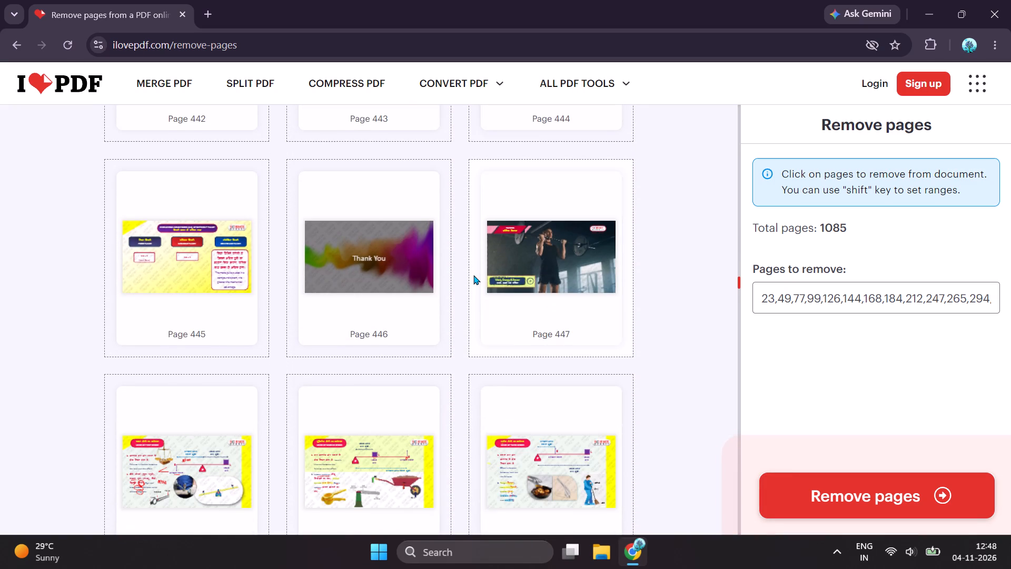
scroll(473, 275, down, 1)
click(401, 258)
Mark the Thank You slide on page 459, at the end of the weightlifting-titled chapter, for removal.
scroll(401, 258, down, 3)
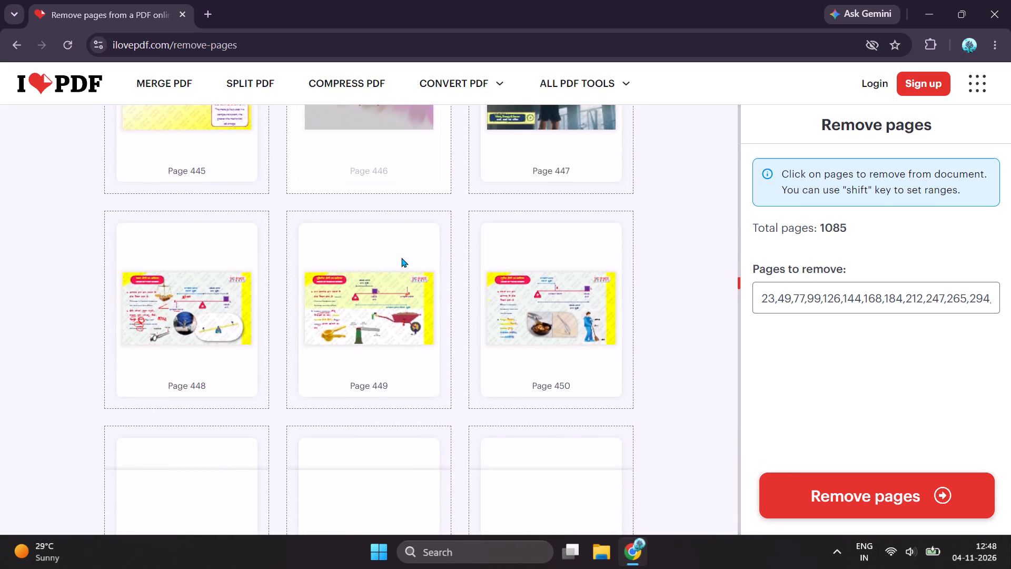
scroll(401, 258, down, 5)
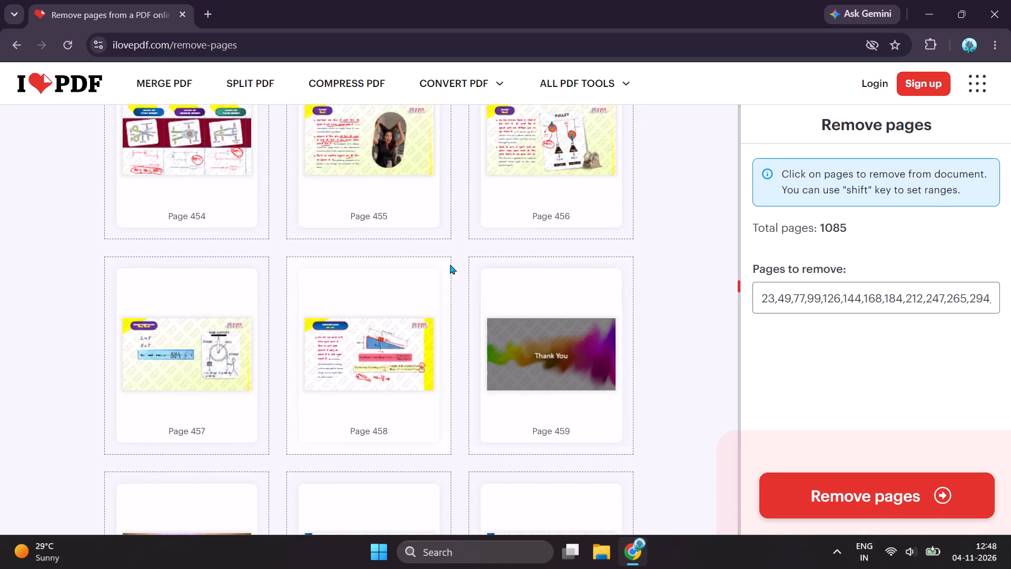
click(560, 379)
Mark the mosaic-patterned Thank You slide on page 504, in the light reflection chapter, for removal.
scroll(560, 379, down, 7)
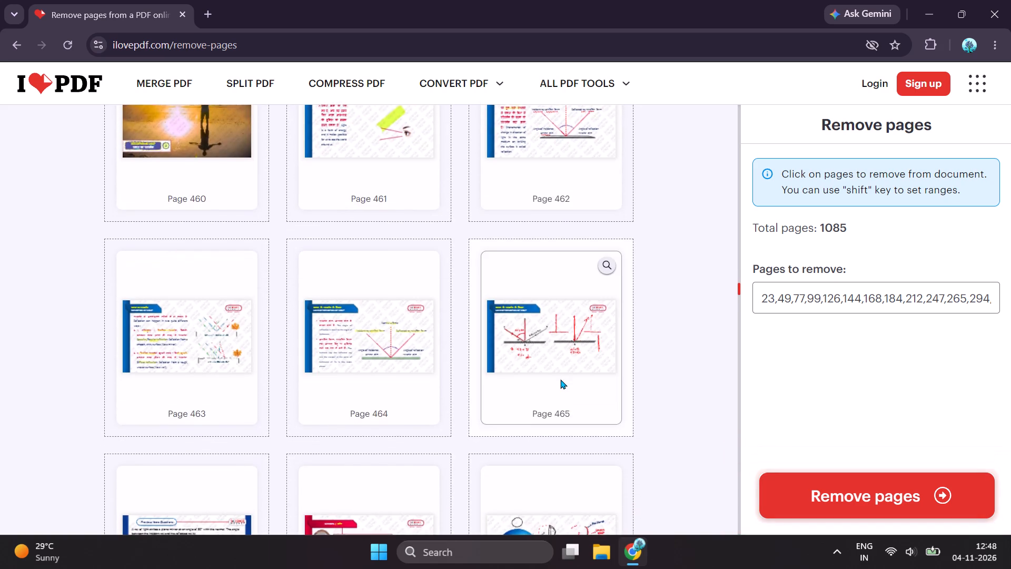
scroll(560, 379, down, 10)
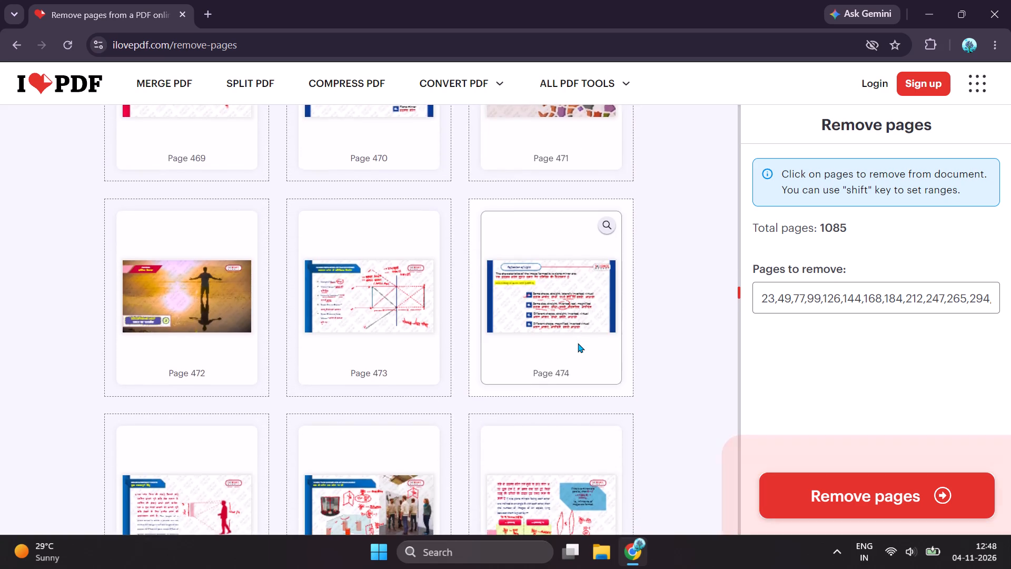
scroll(578, 343, down, 8)
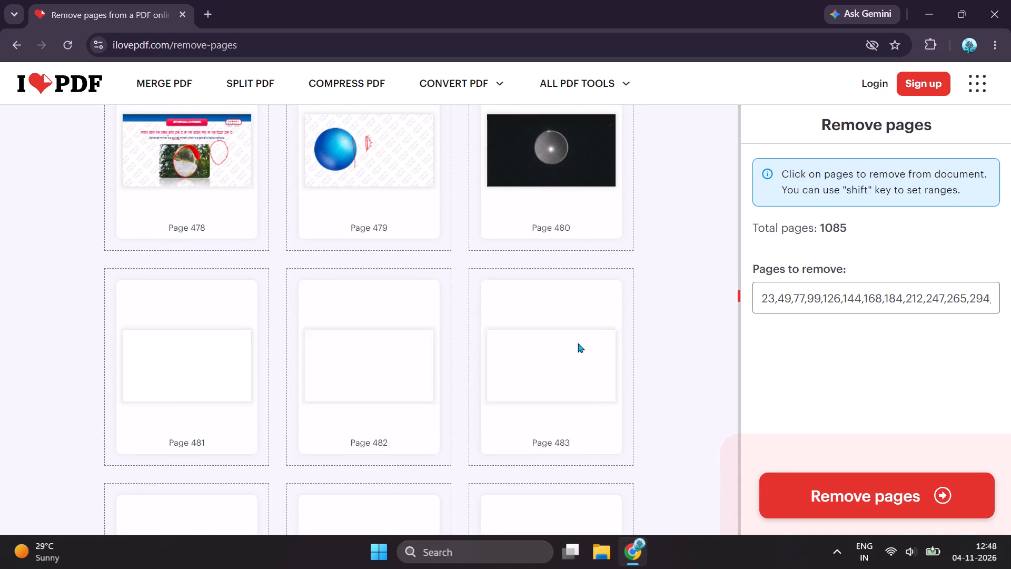
scroll(578, 343, down, 9)
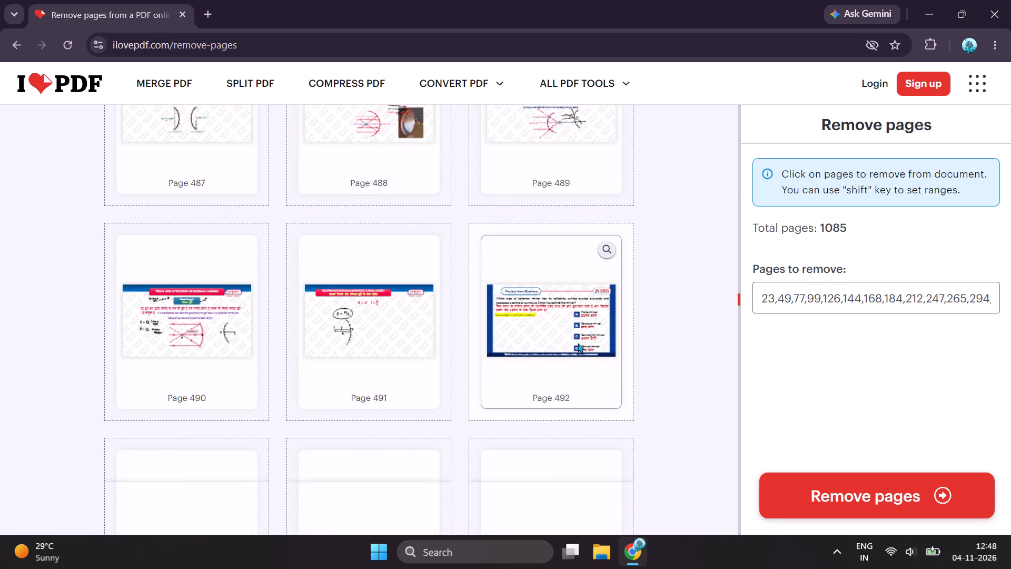
scroll(578, 343, down, 10)
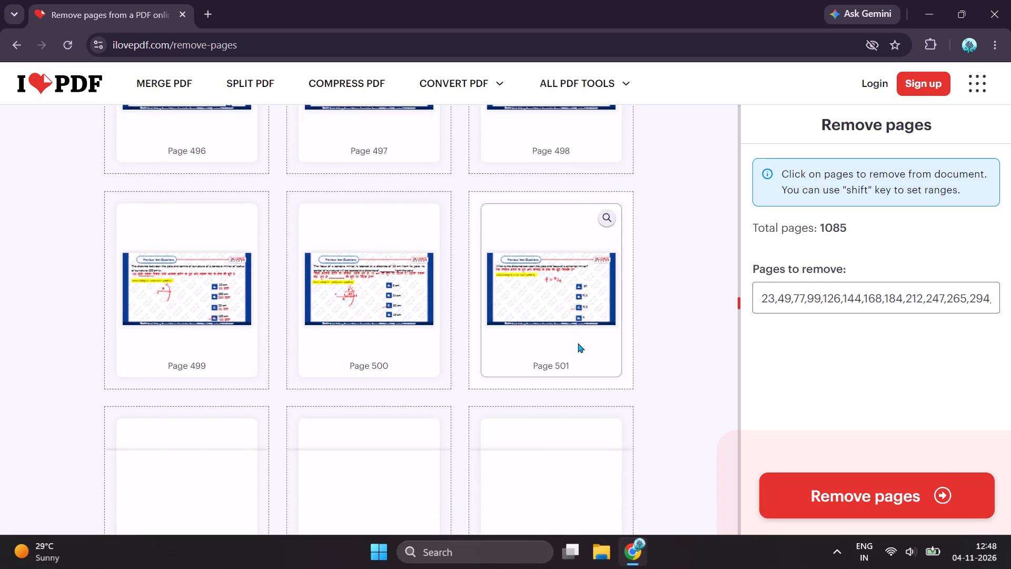
scroll(578, 343, down, 1)
click(554, 274)
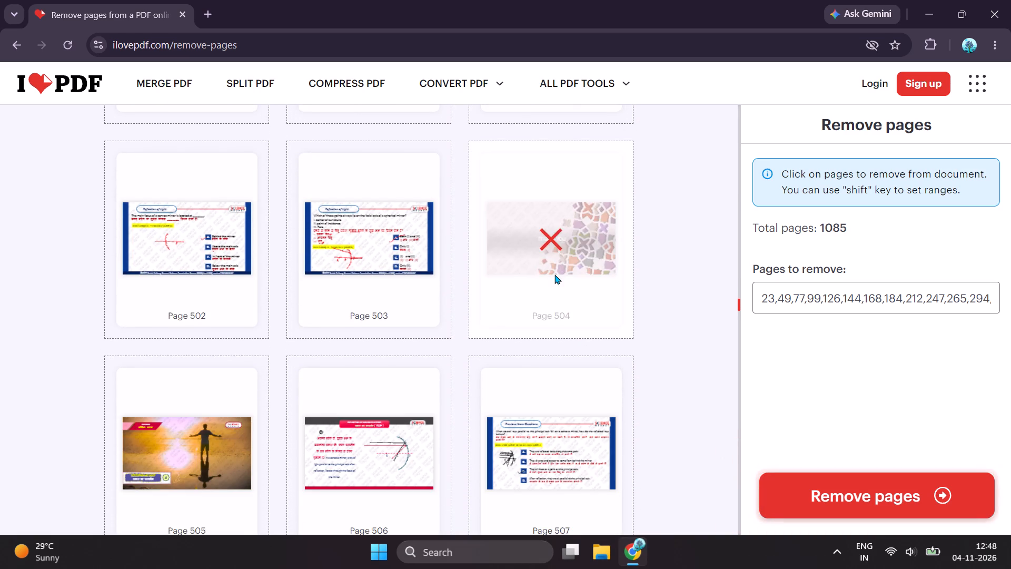
Find the next lecture ending after page 504 and mark the Thank You slide, page 531, and the helpline number slide, page 530, for removal.
scroll(554, 274, down, 10)
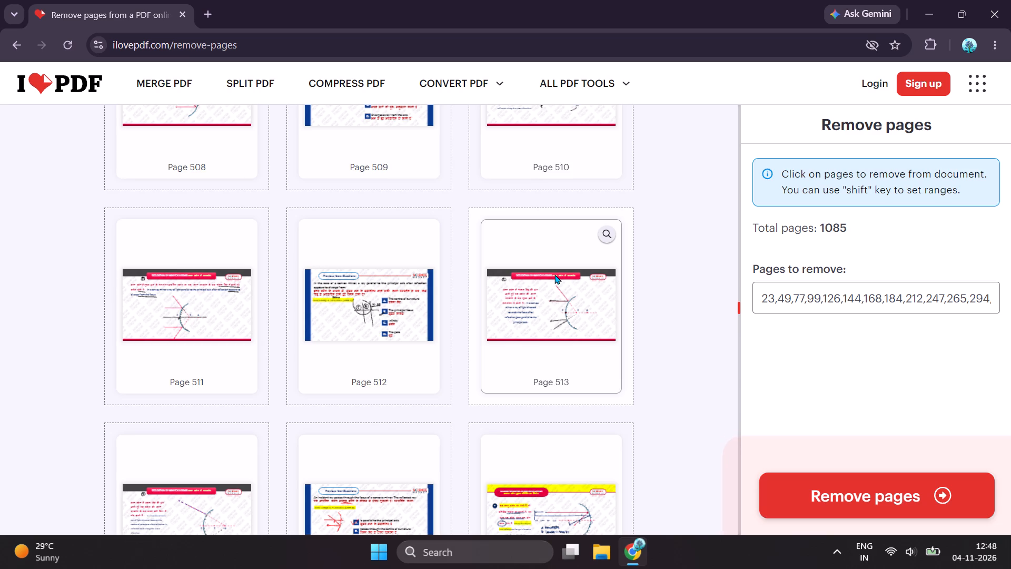
scroll(554, 274, down, 8)
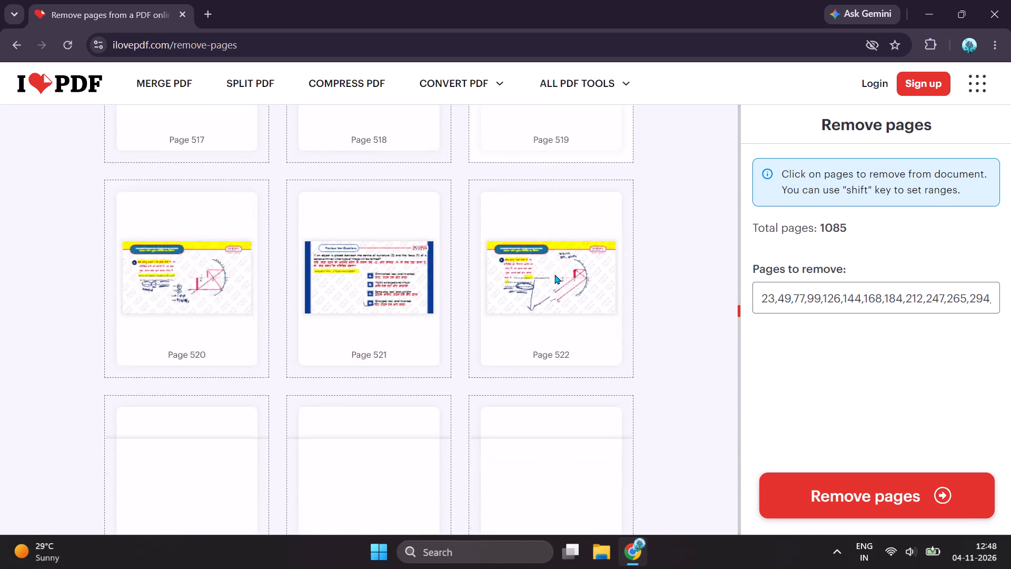
scroll(554, 274, down, 6)
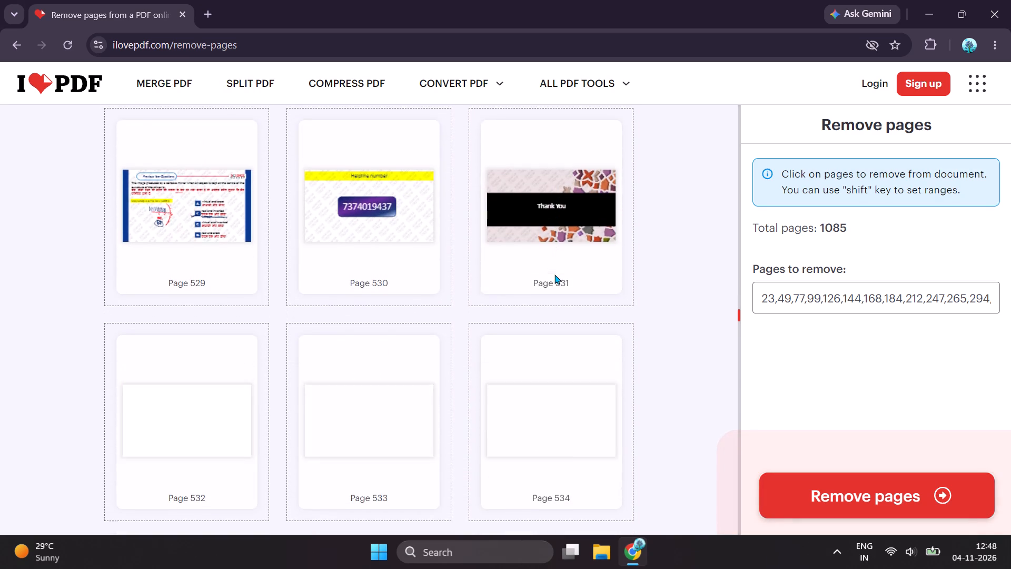
scroll(554, 274, down, 1)
click(544, 219)
click(385, 240)
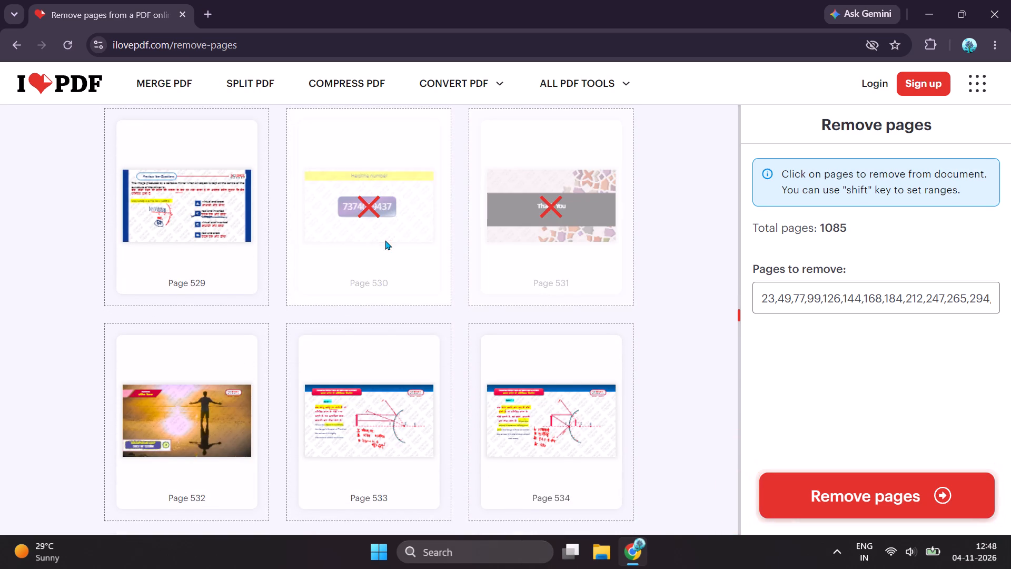
Find the Thank You slide after page 531 and mark it, page 552, for removal.
scroll(385, 240, down, 11)
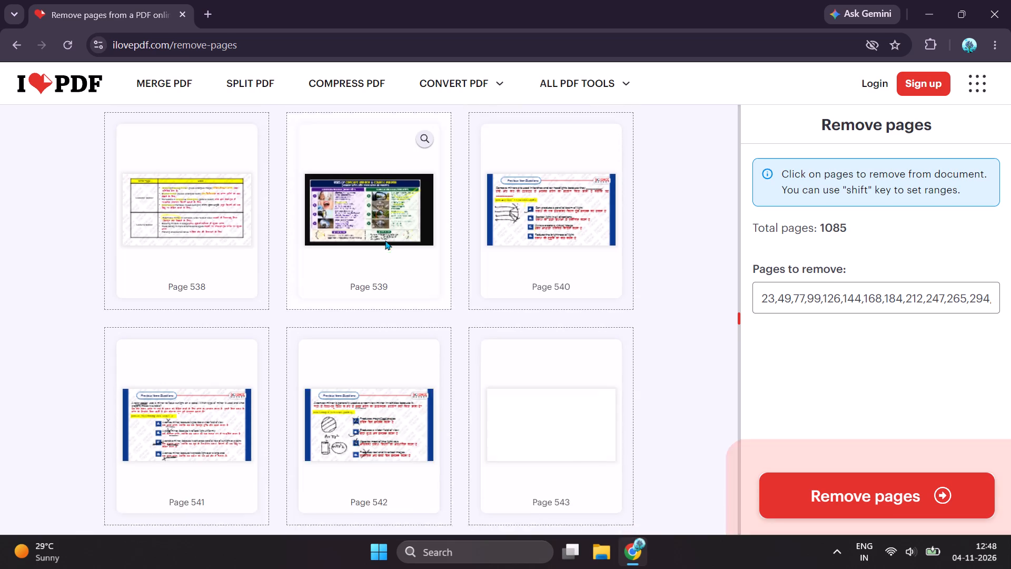
scroll(385, 240, down, 5)
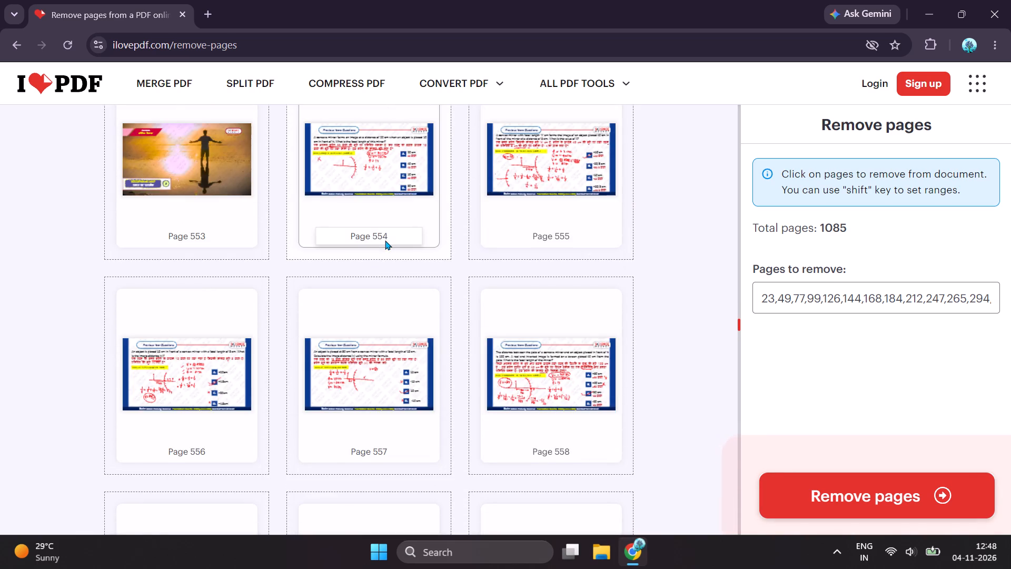
scroll(385, 240, down, 1)
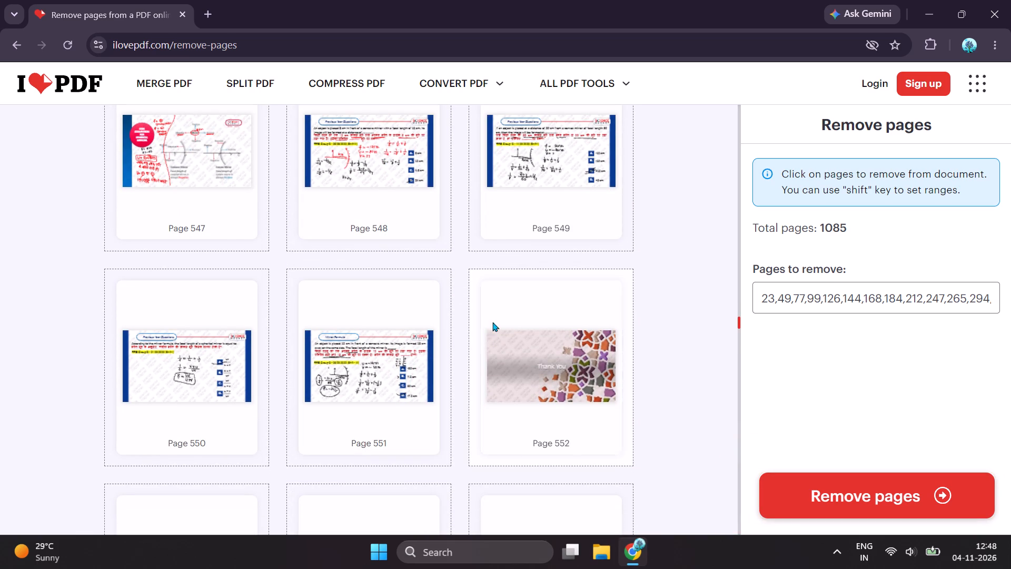
click(526, 345)
Find the Thank You slide ending the lecture that starts on page 553 and mark it, page 568, for removal.
scroll(526, 345, down, 4)
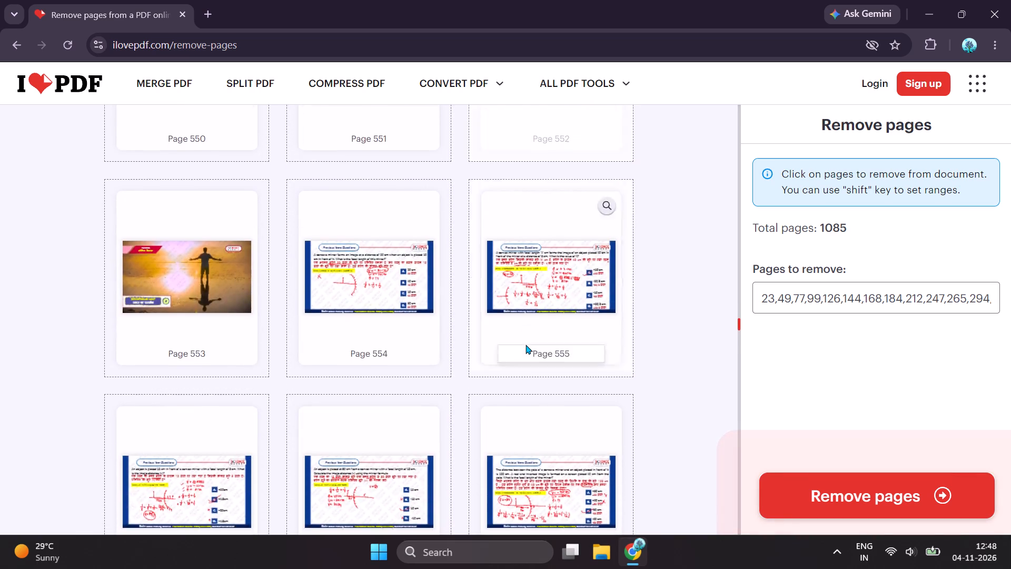
scroll(526, 345, down, 6)
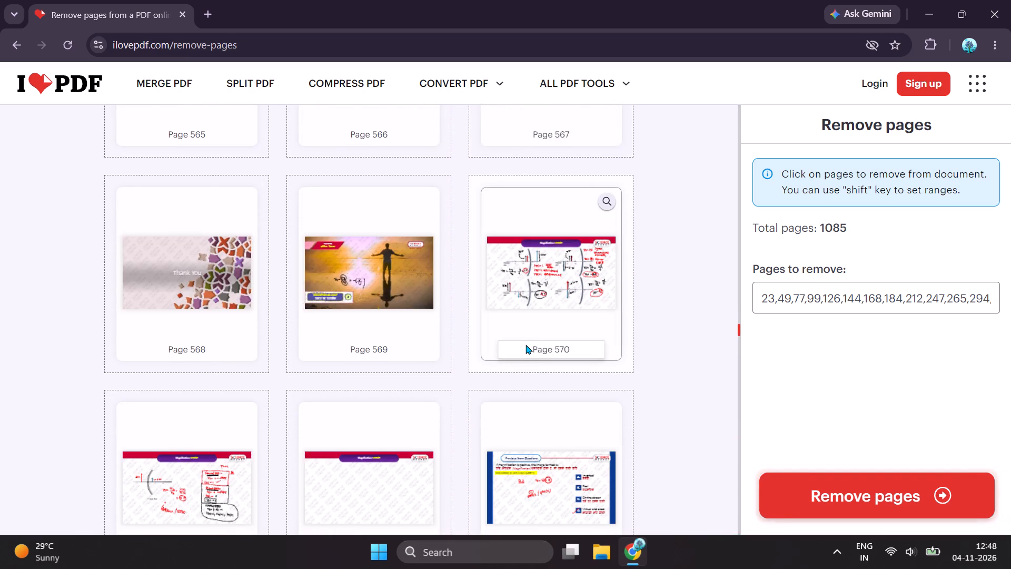
scroll(526, 345, up, 1)
click(178, 461)
Mark the Thank You slide on page 583, before the glass-sphere title slide of the refraction chapter, for removal.
scroll(178, 461, down, 5)
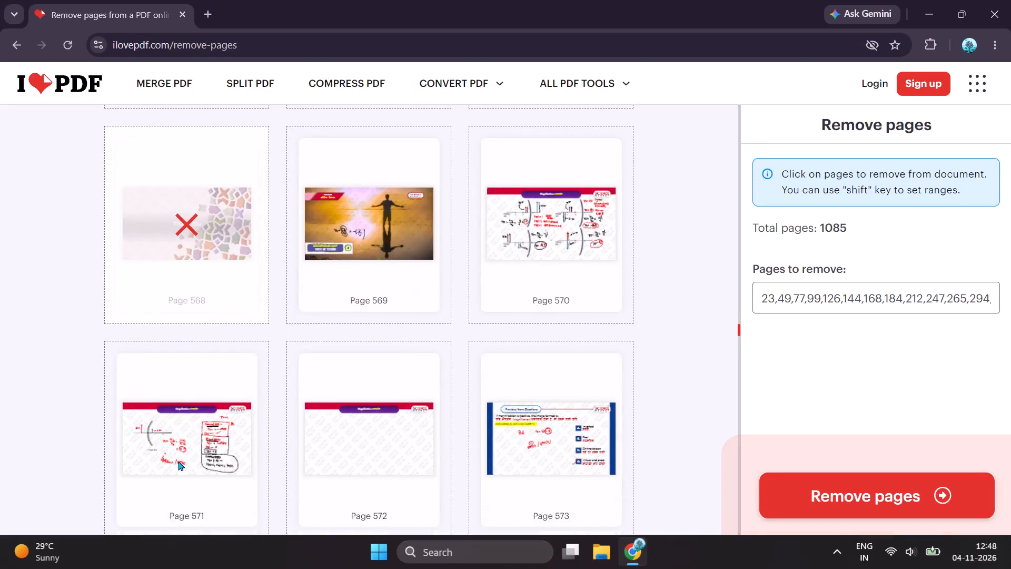
scroll(178, 461, down, 9)
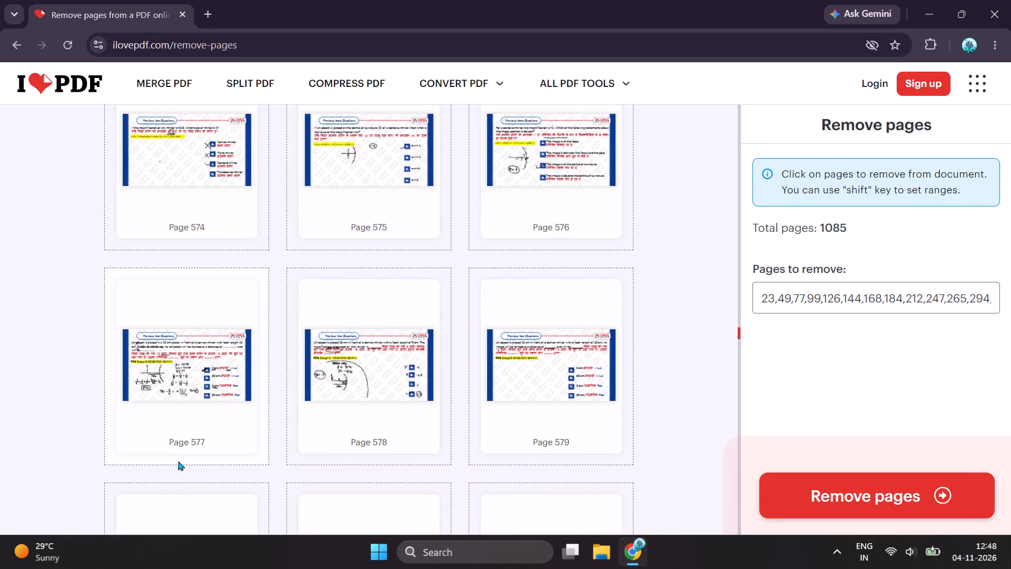
scroll(178, 461, down, 4)
click(178, 461)
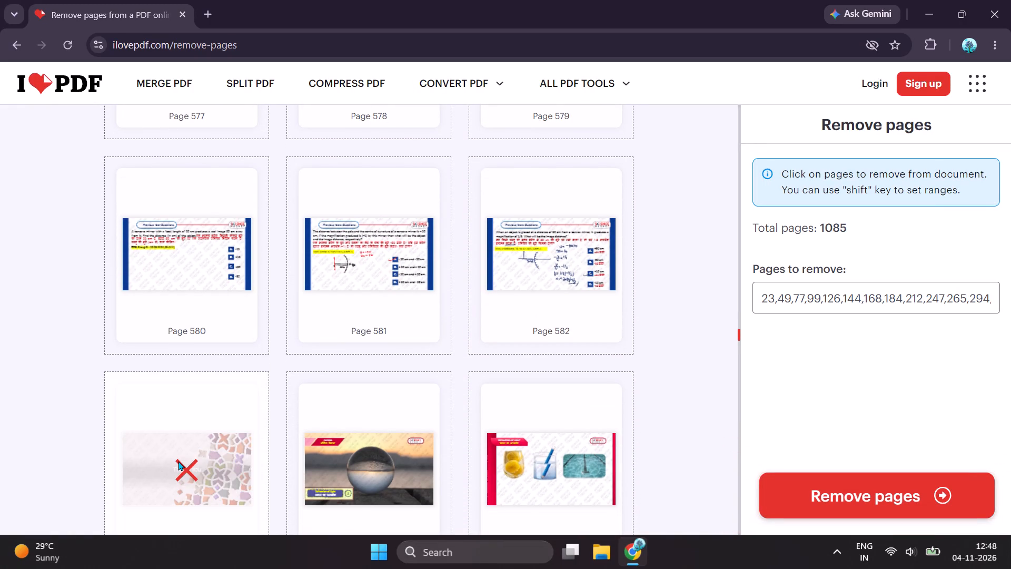
Scan the refraction chapter from page 584 through page 687 for Thank You or helpline slides between lectures.
scroll(266, 465, down, 6)
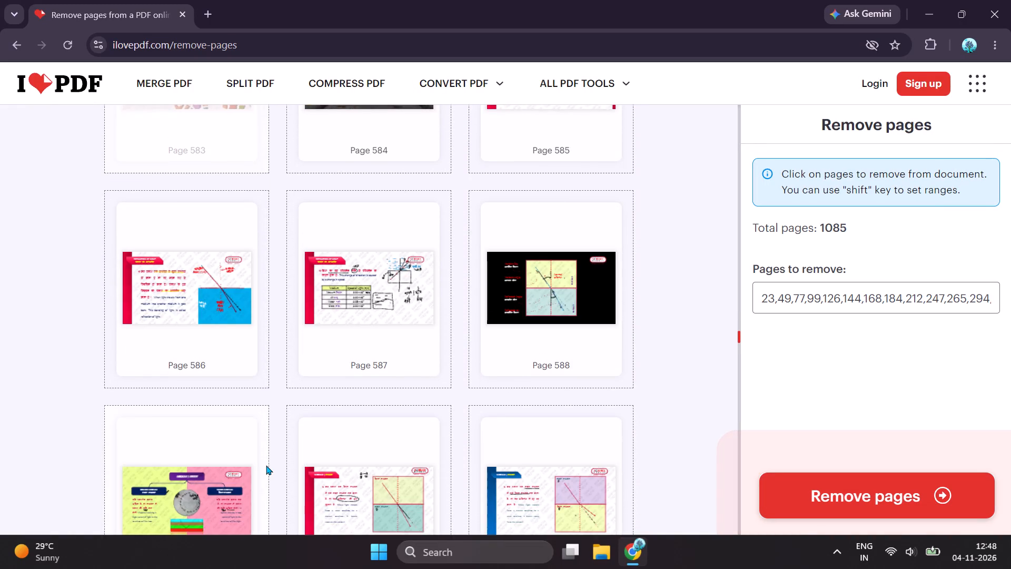
scroll(266, 465, down, 9)
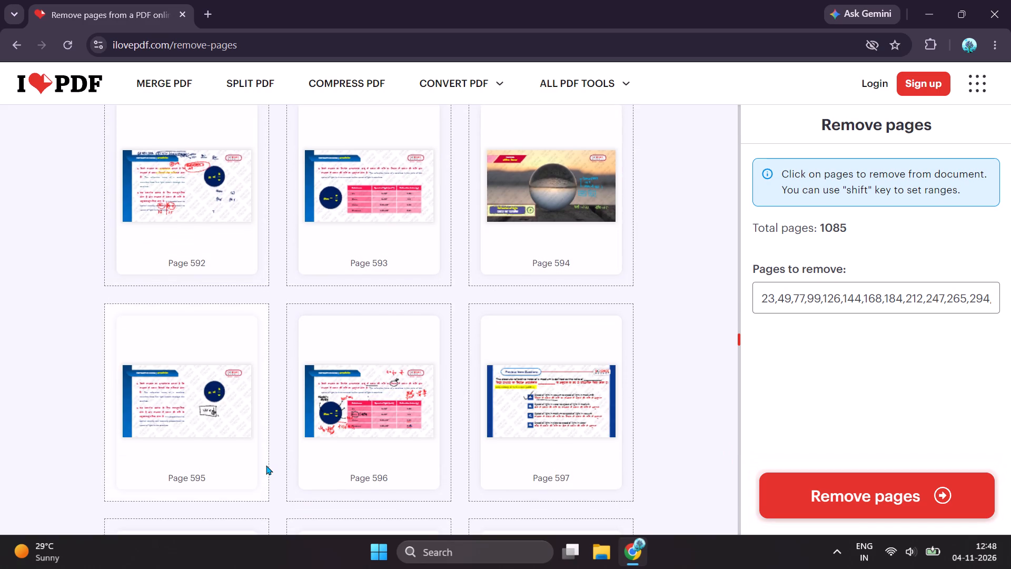
scroll(266, 465, down, 7)
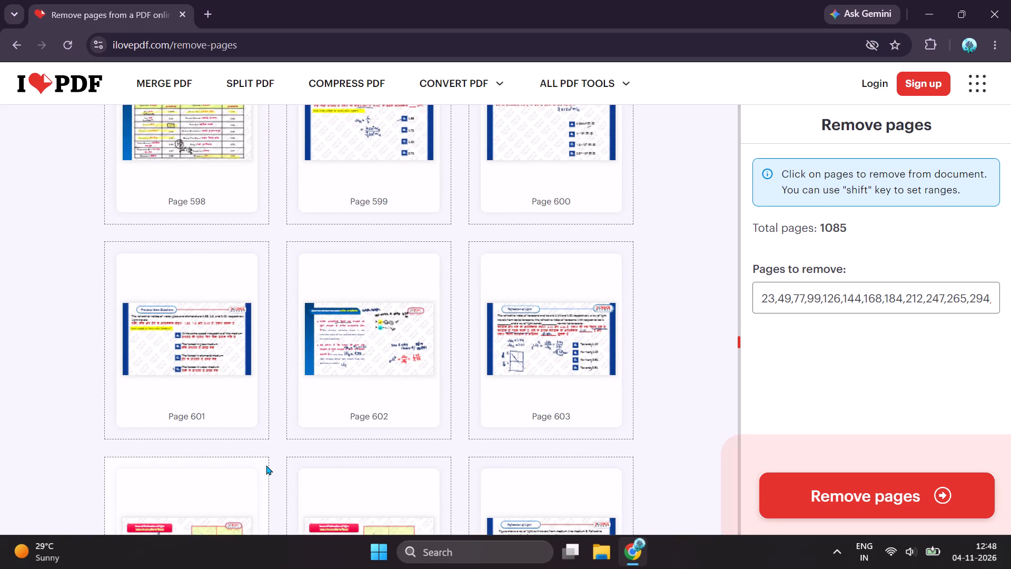
scroll(266, 465, down, 5)
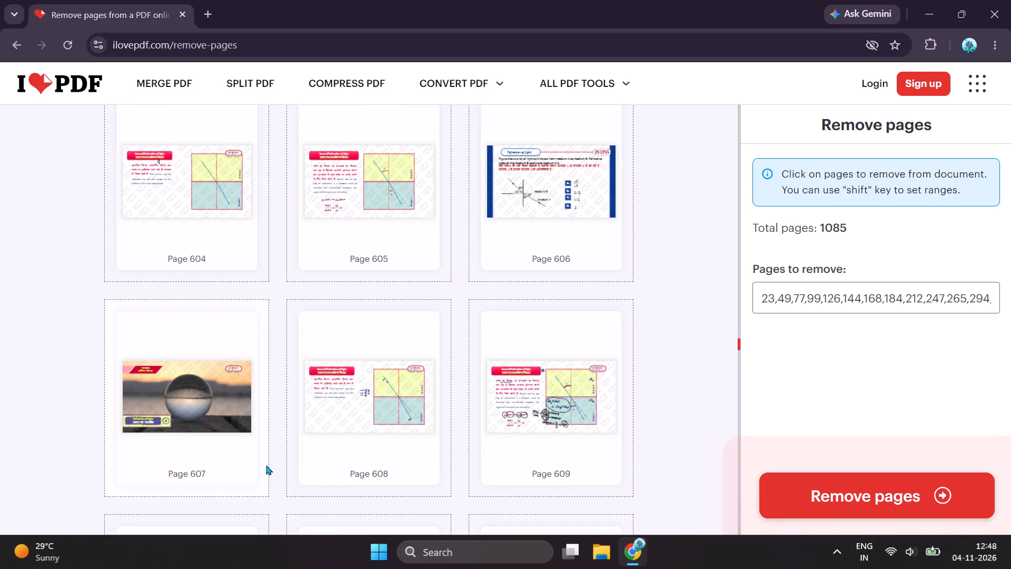
scroll(266, 465, down, 1)
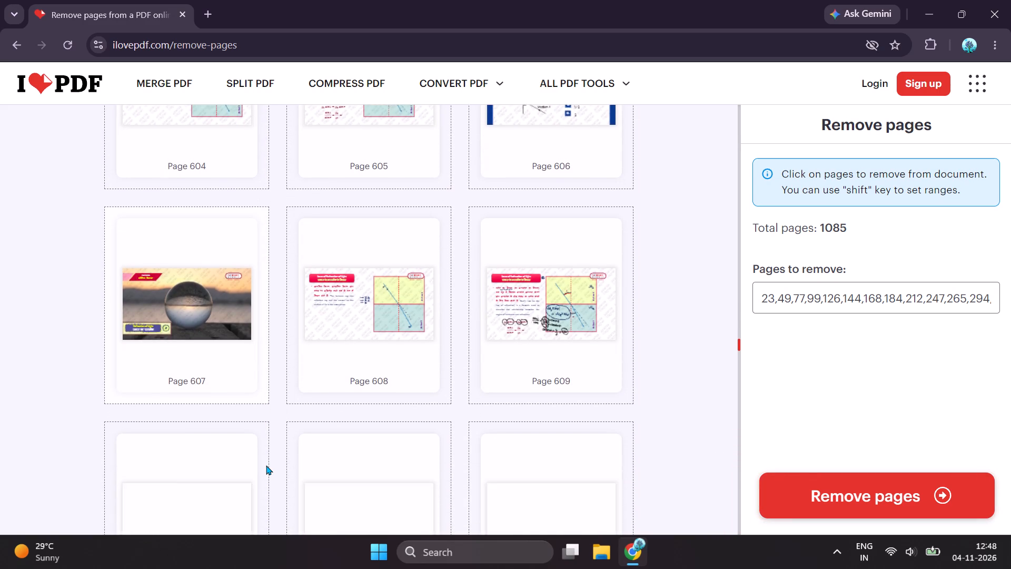
scroll(266, 465, down, 6)
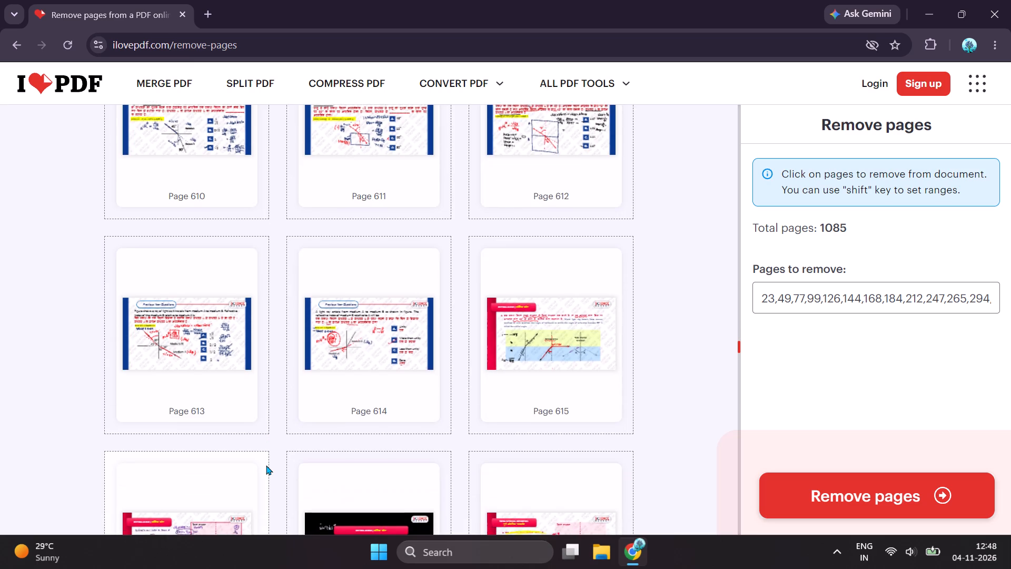
scroll(266, 465, down, 8)
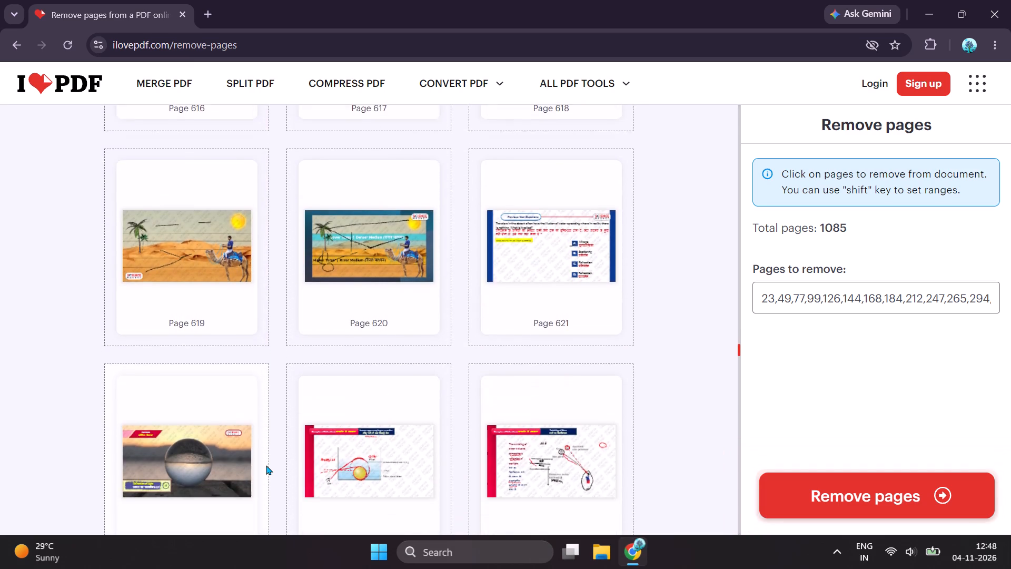
scroll(266, 465, down, 9)
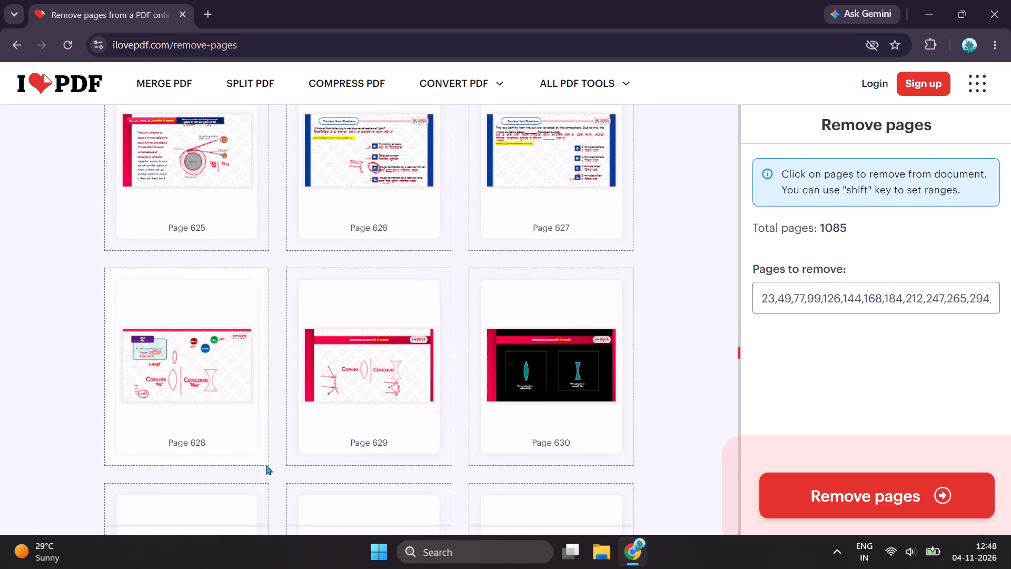
scroll(266, 465, down, 10)
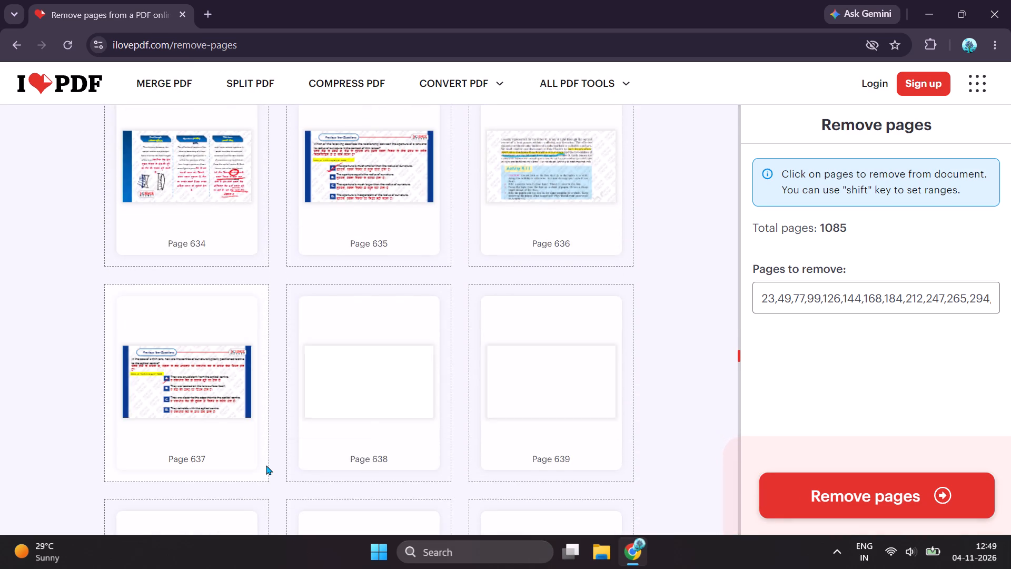
scroll(266, 465, down, 7)
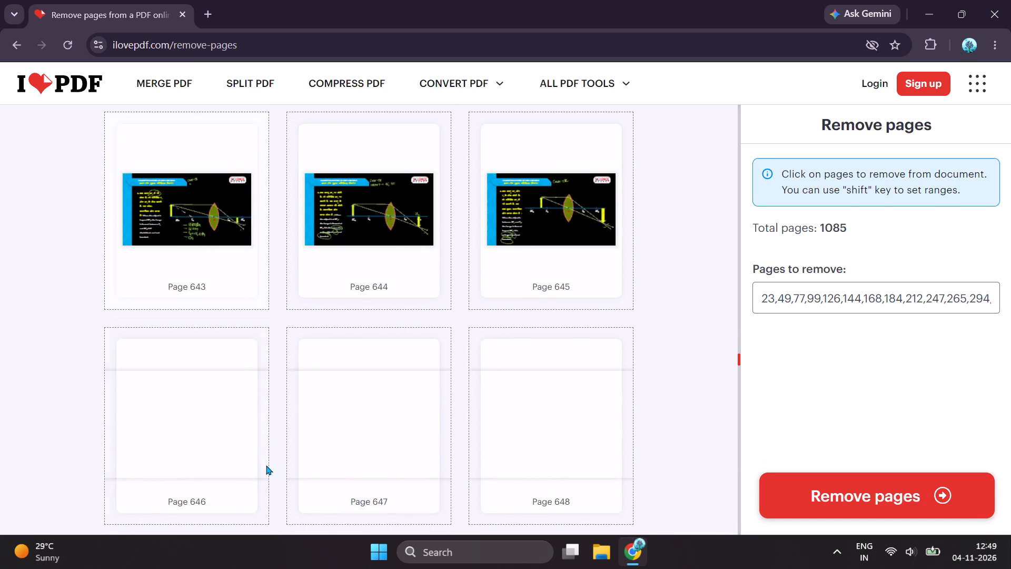
scroll(266, 465, down, 7)
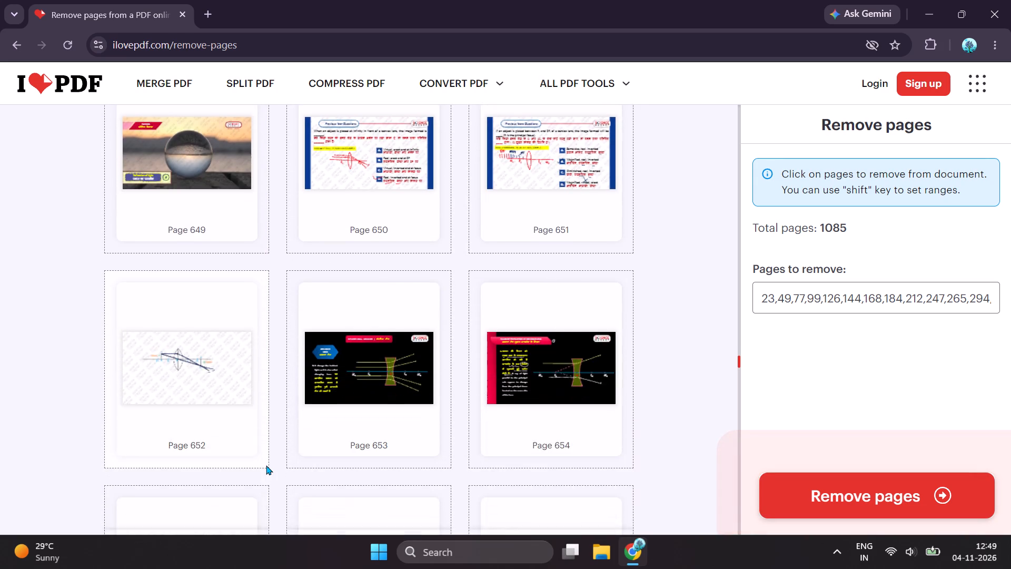
scroll(266, 465, down, 7)
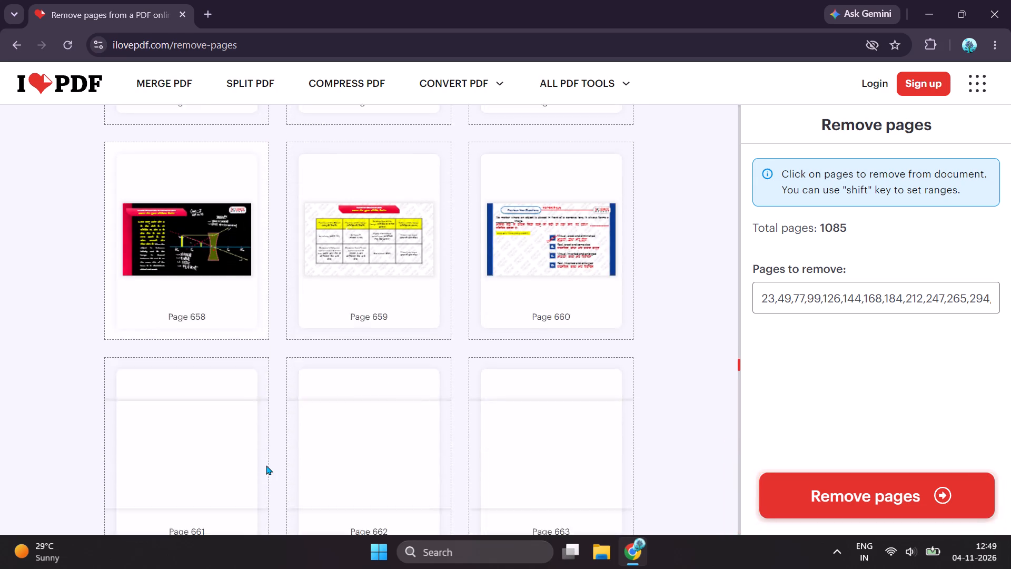
scroll(266, 465, down, 8)
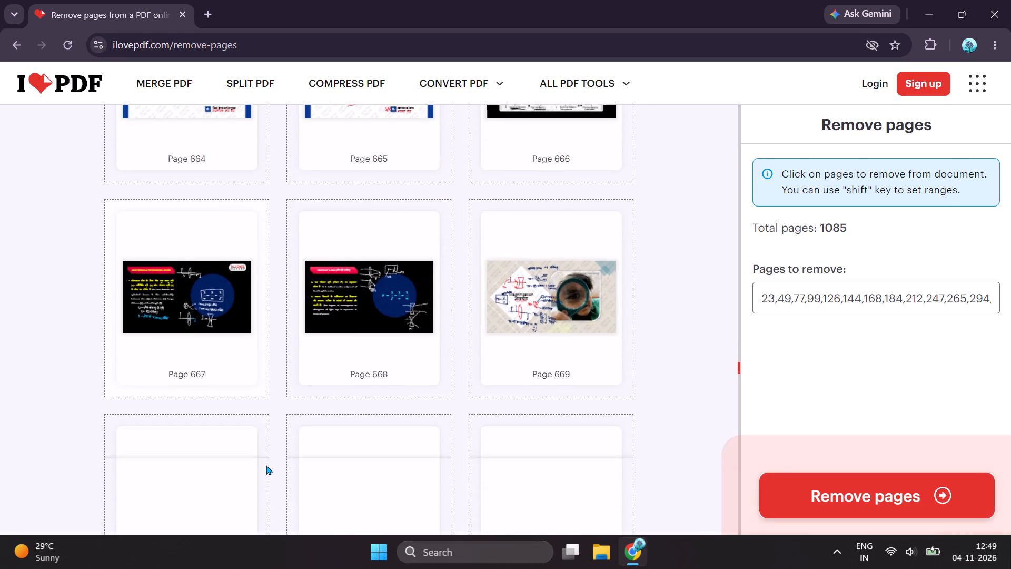
scroll(266, 465, down, 7)
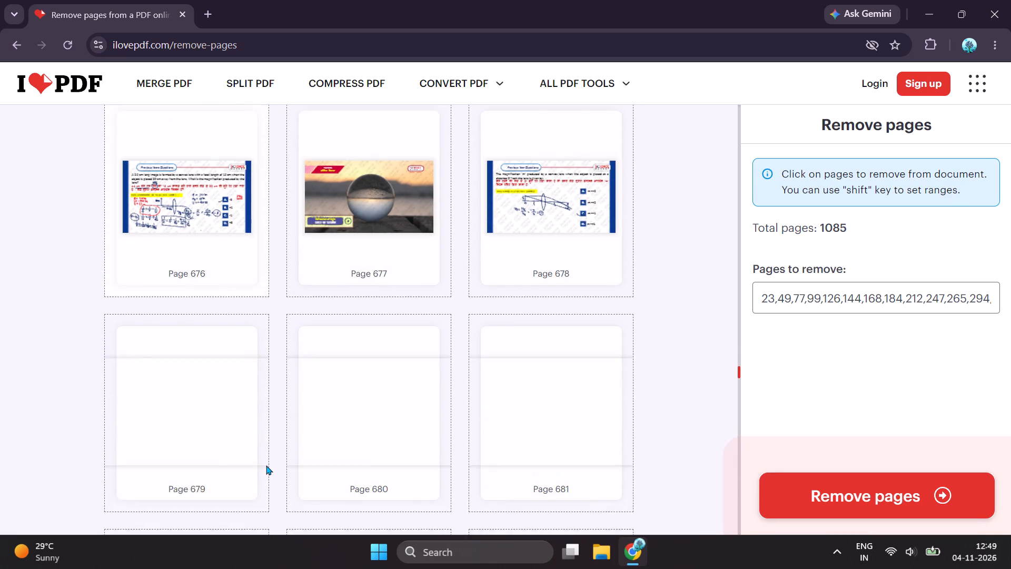
scroll(266, 465, down, 8)
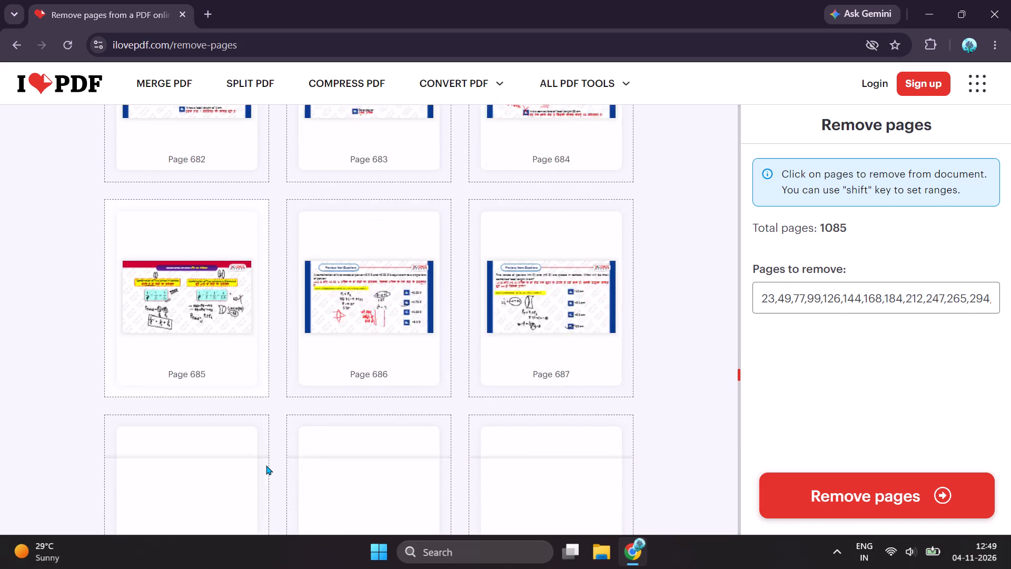
scroll(266, 465, down, 4)
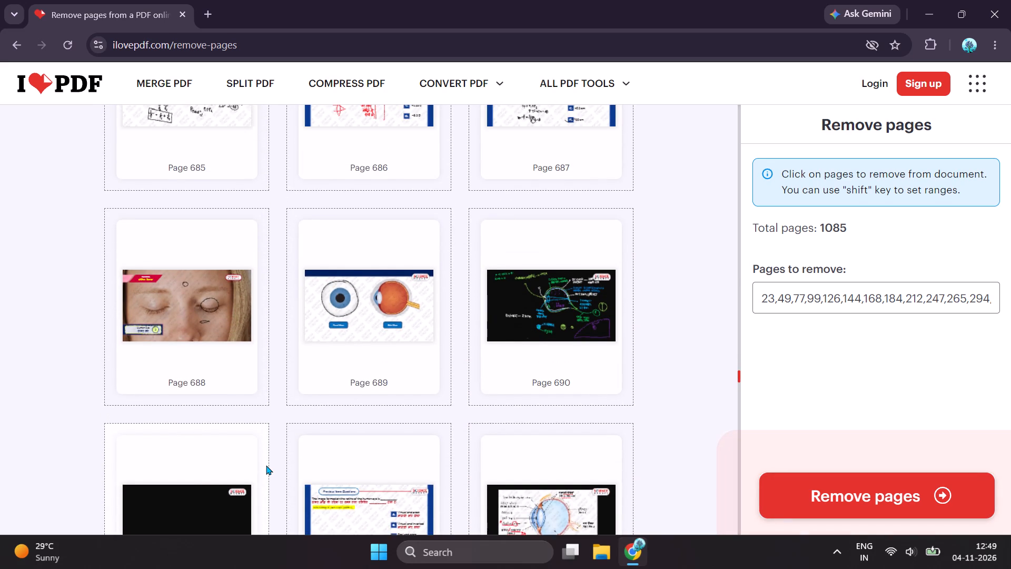
Find the Thank You slide ending the first human eye lecture, which starts on page 688, and mark it, page 715, for removal.
scroll(266, 465, down, 9)
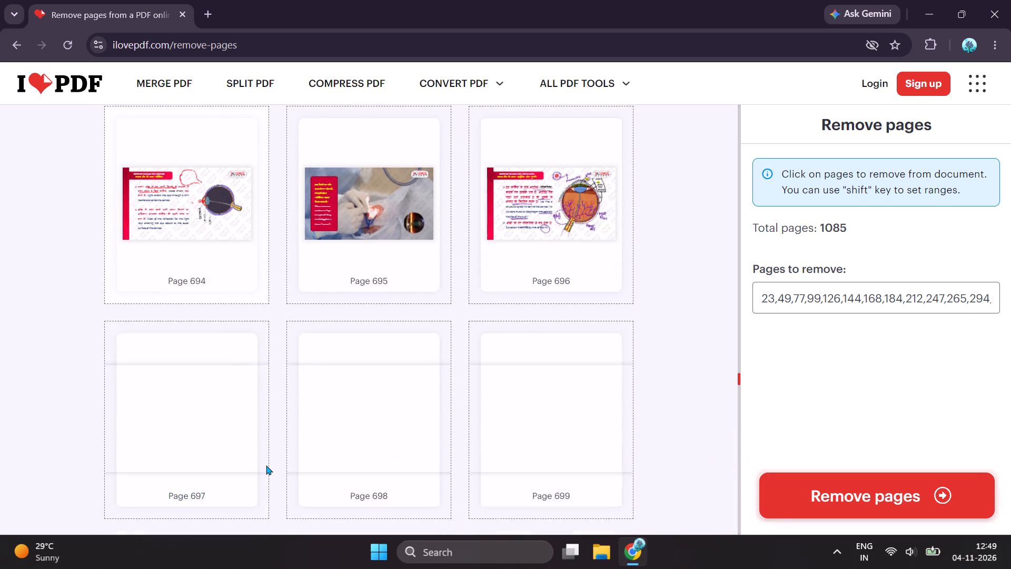
scroll(266, 465, down, 8)
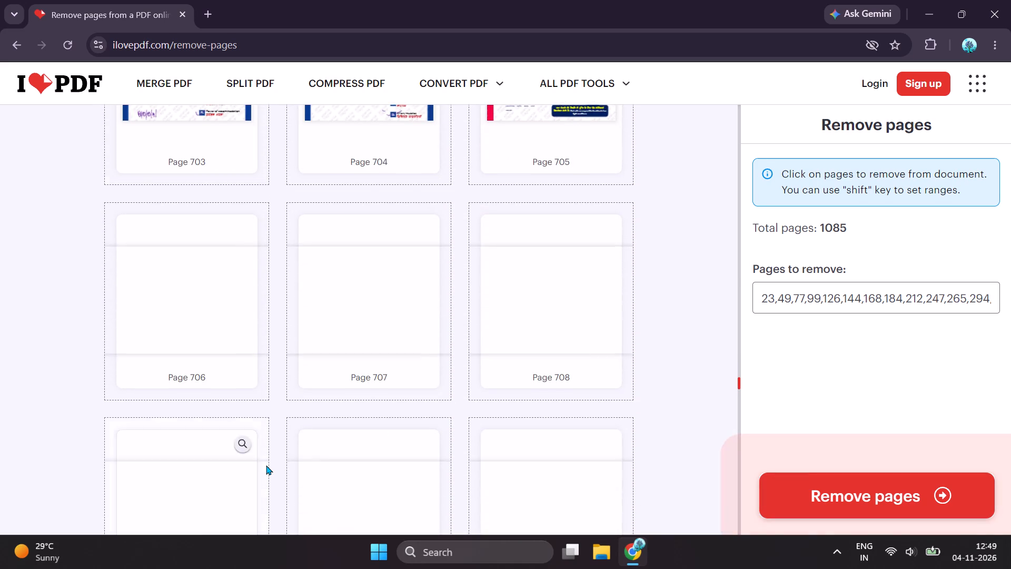
scroll(266, 465, down, 9)
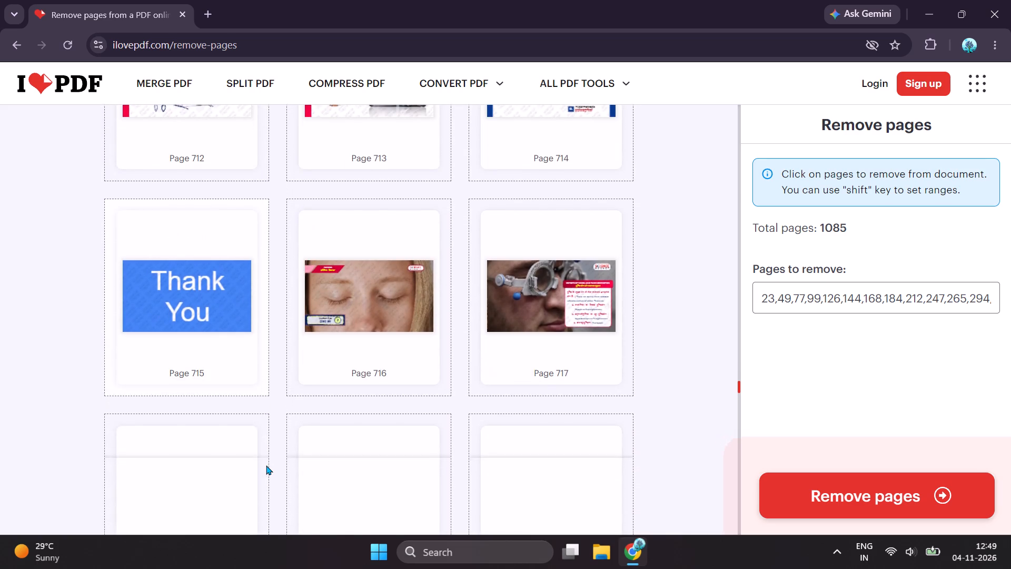
scroll(266, 465, down, 1)
click(216, 268)
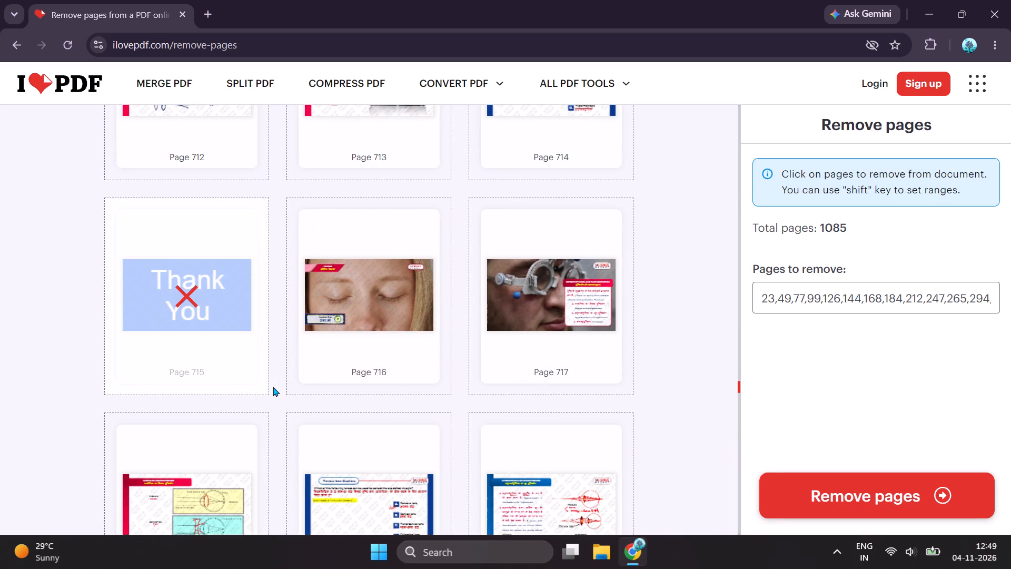
Find the Thank You slide ending the lecture that starts on page 716 and mark it, page 739, for removal.
scroll(273, 387, down, 13)
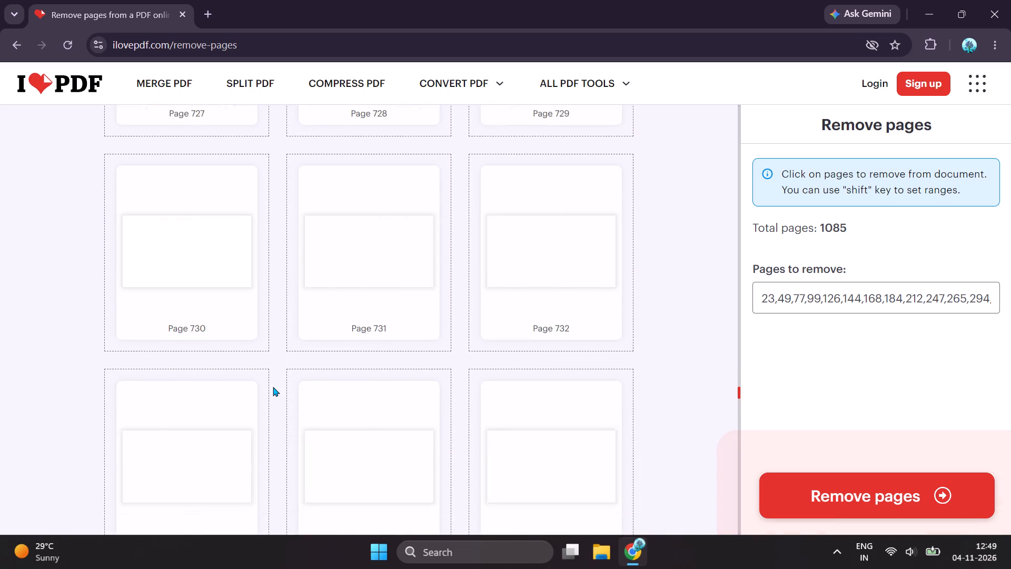
scroll(273, 387, down, 6)
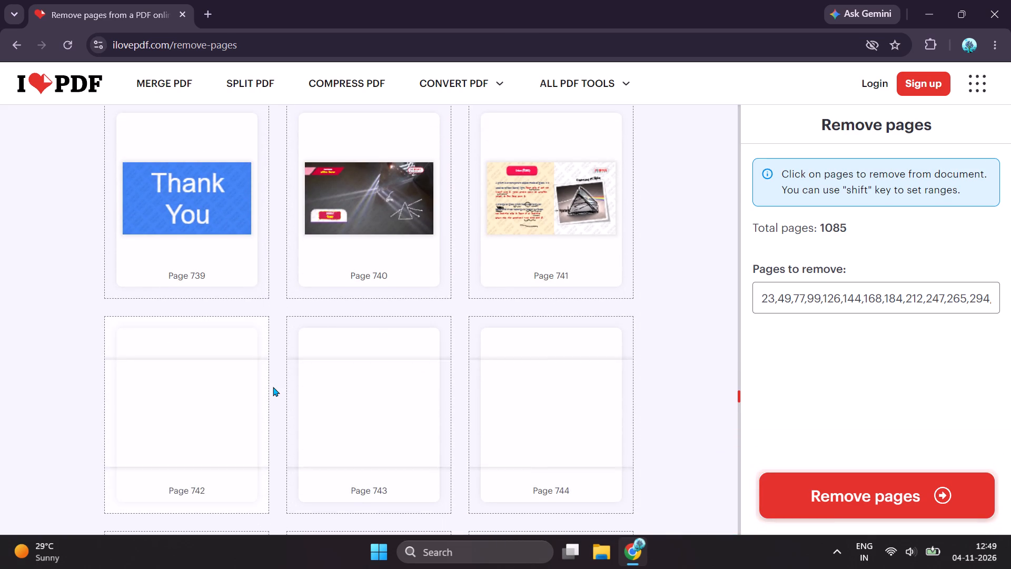
click(216, 228)
Find the Thank You slide ending the prism lecture that starts on page 740 and mark it, page 764, for removal.
scroll(256, 342, down, 5)
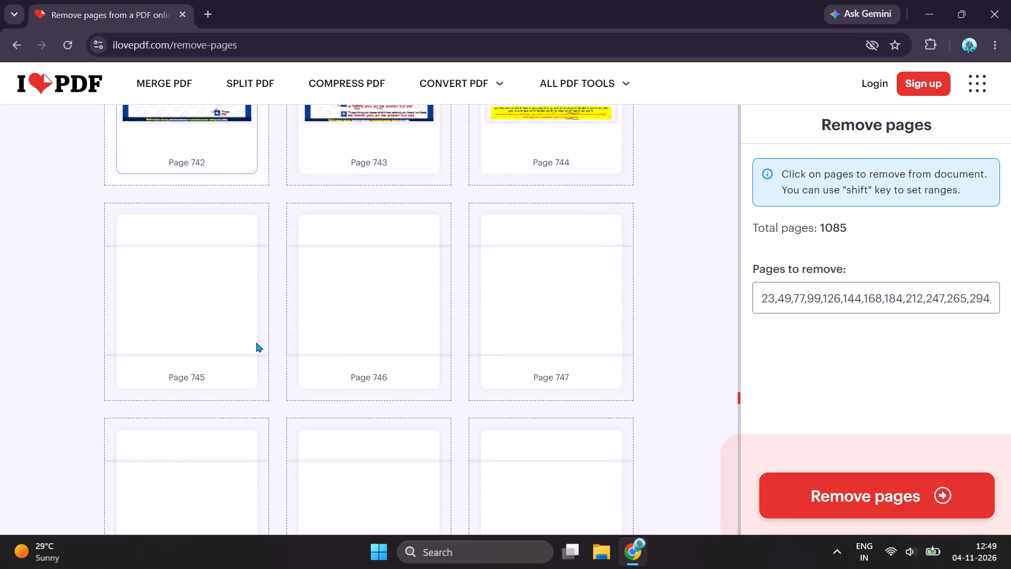
scroll(256, 342, down, 8)
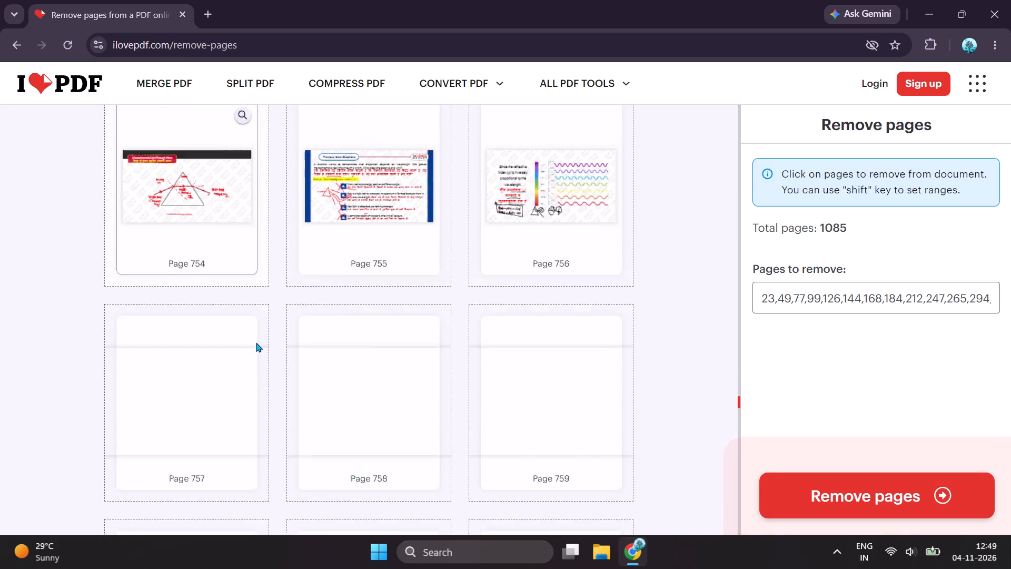
scroll(256, 342, down, 8)
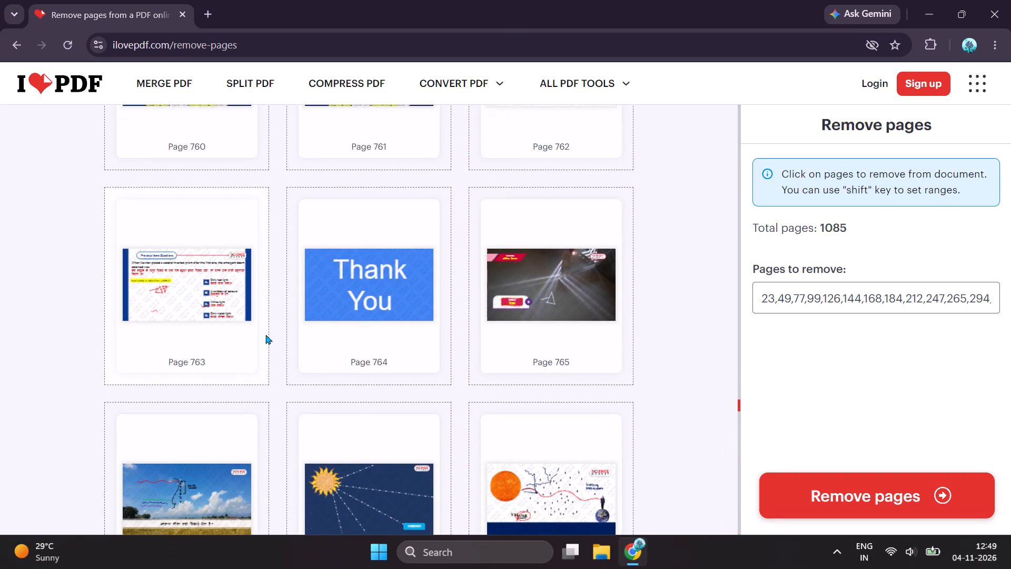
scroll(265, 335, down, 1)
click(350, 318)
Mark the blank blue slide on page 769 and the Thank You slide ending that lecture, page 780, for removal.
scroll(350, 318, down, 6)
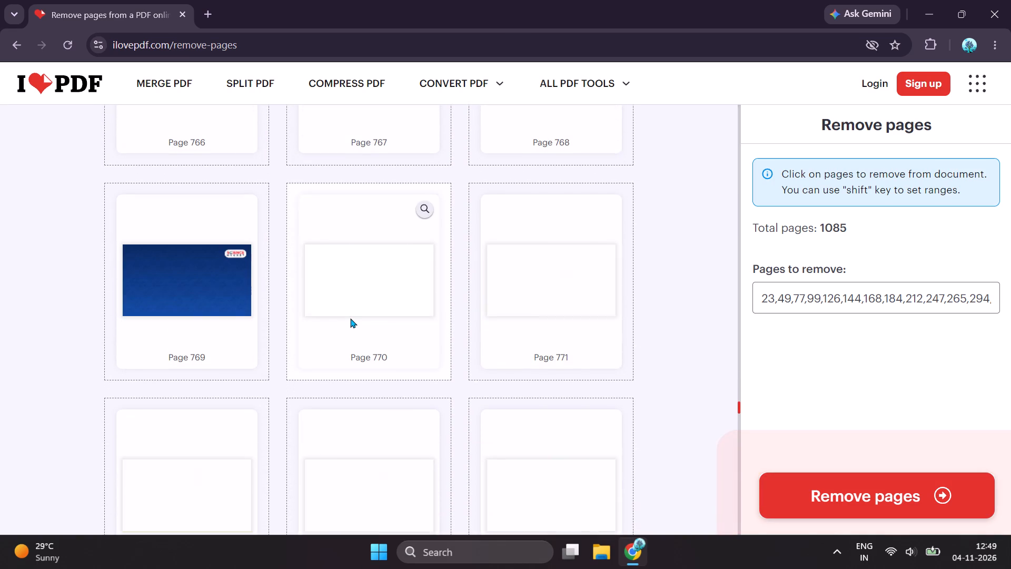
click(212, 311)
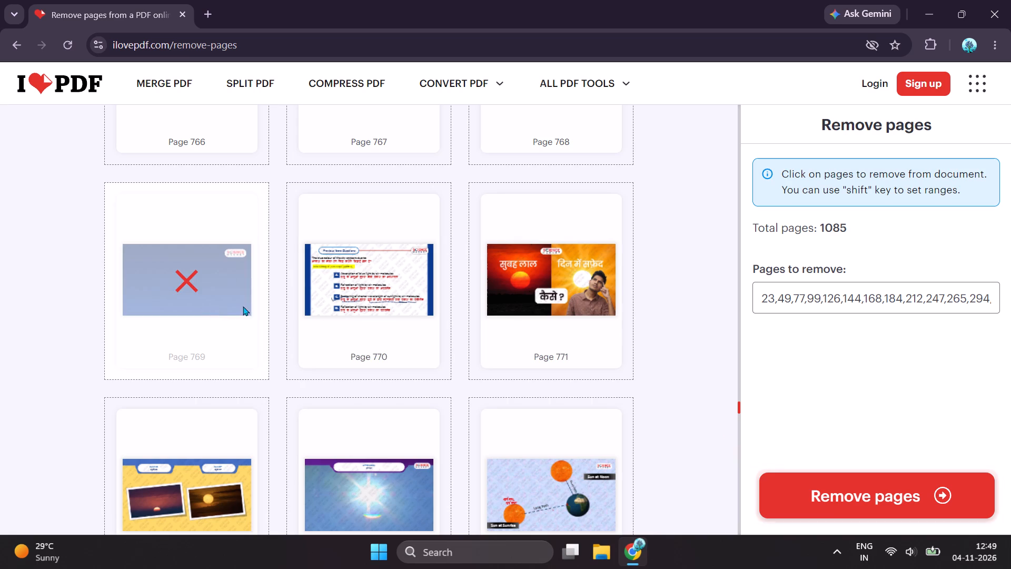
scroll(286, 272, down, 1)
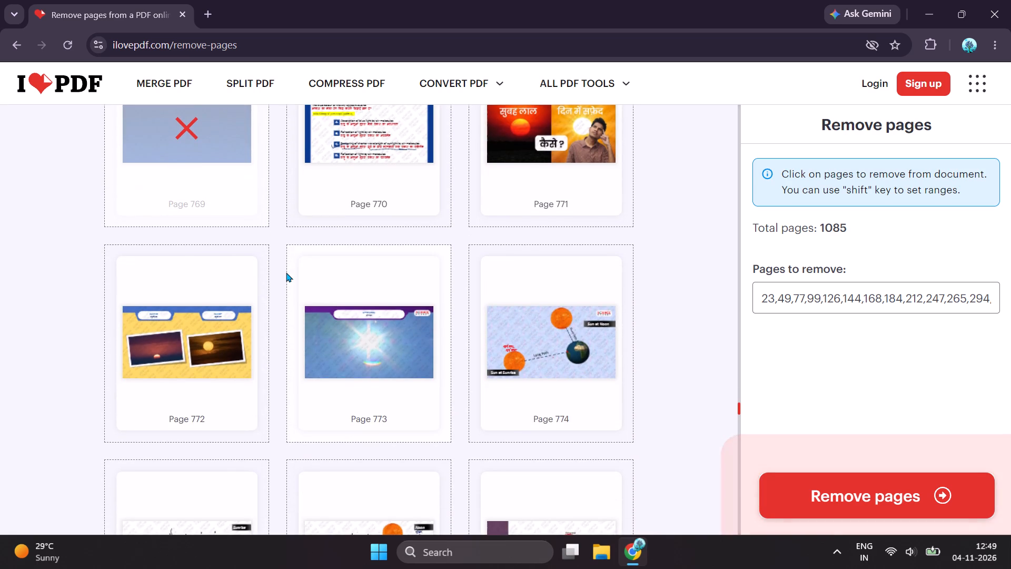
scroll(286, 272, down, 8)
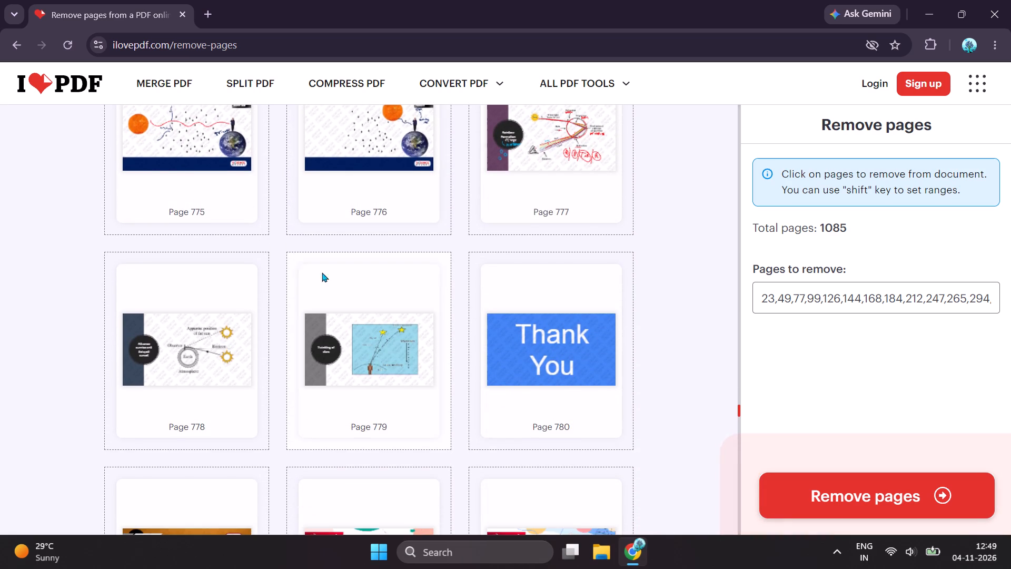
click(508, 344)
Find the Thank You slide ending the first sound lecture, which starts on page 781, and mark it, page 800, for removal.
scroll(508, 344, down, 8)
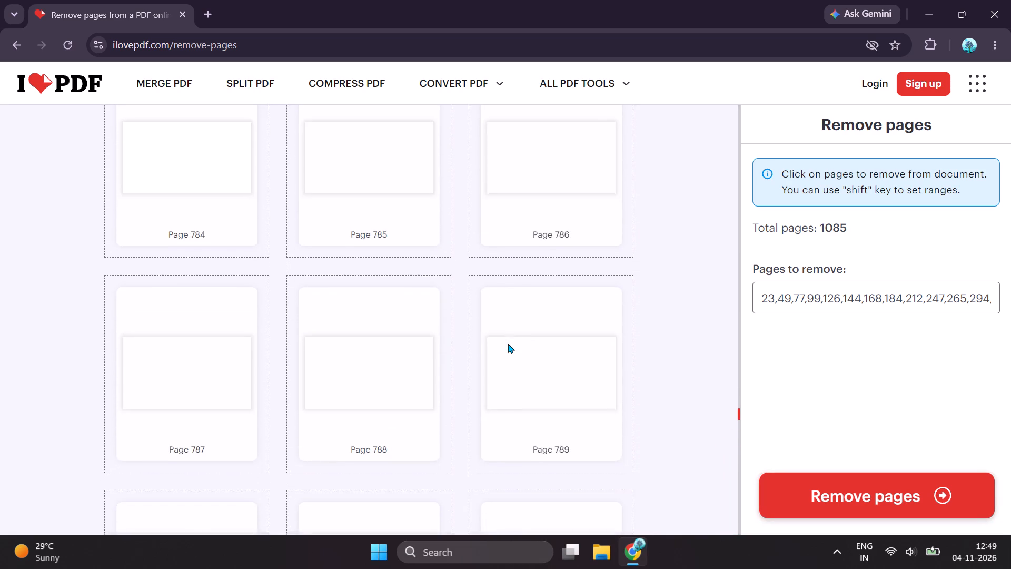
scroll(508, 344, down, 1)
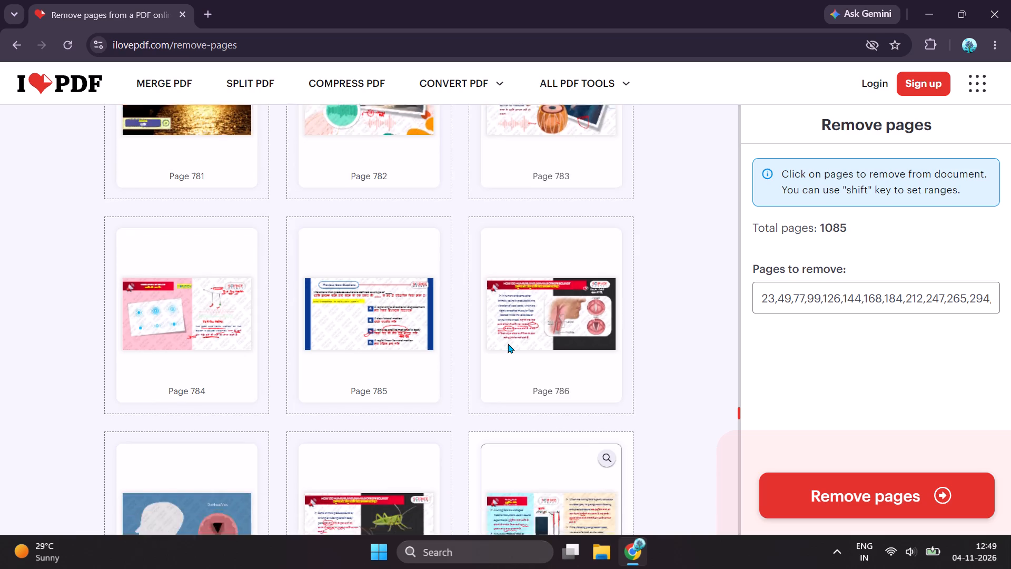
scroll(508, 344, down, 7)
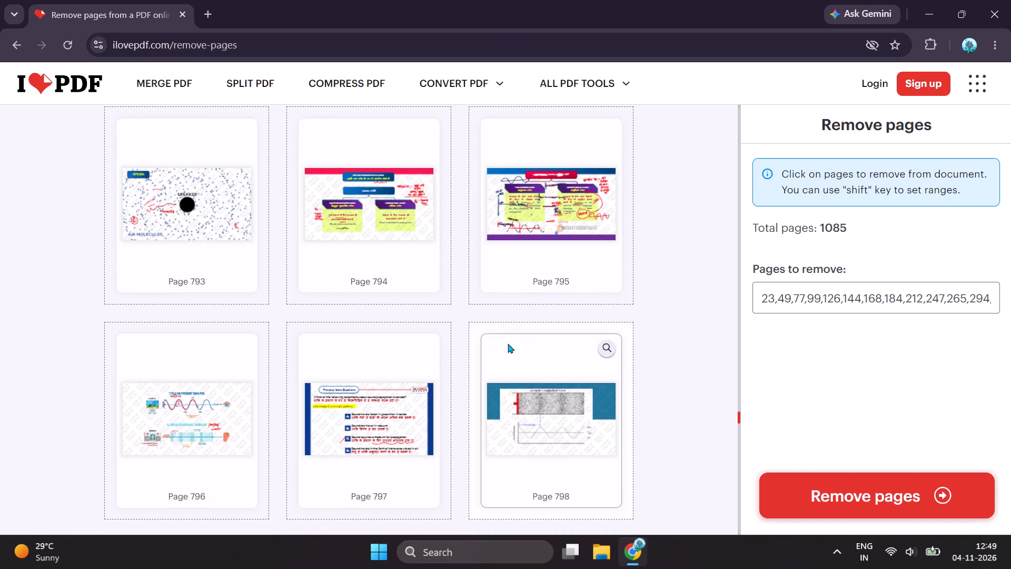
scroll(508, 344, down, 3)
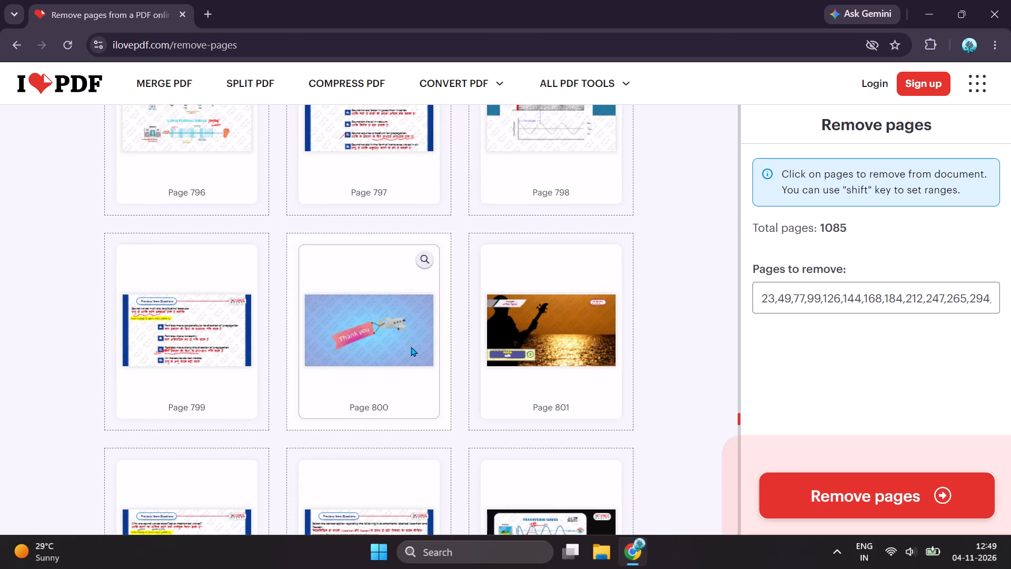
click(411, 347)
Find the next Thank You slide in the sound lectures after page 801 and mark it, page 833, for removal.
scroll(411, 347, down, 8)
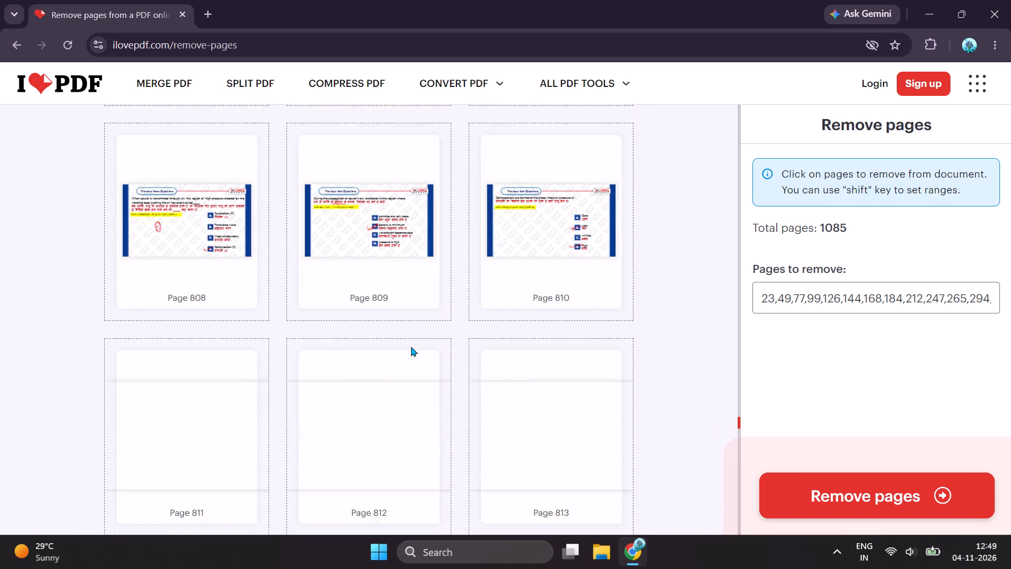
scroll(411, 347, down, 8)
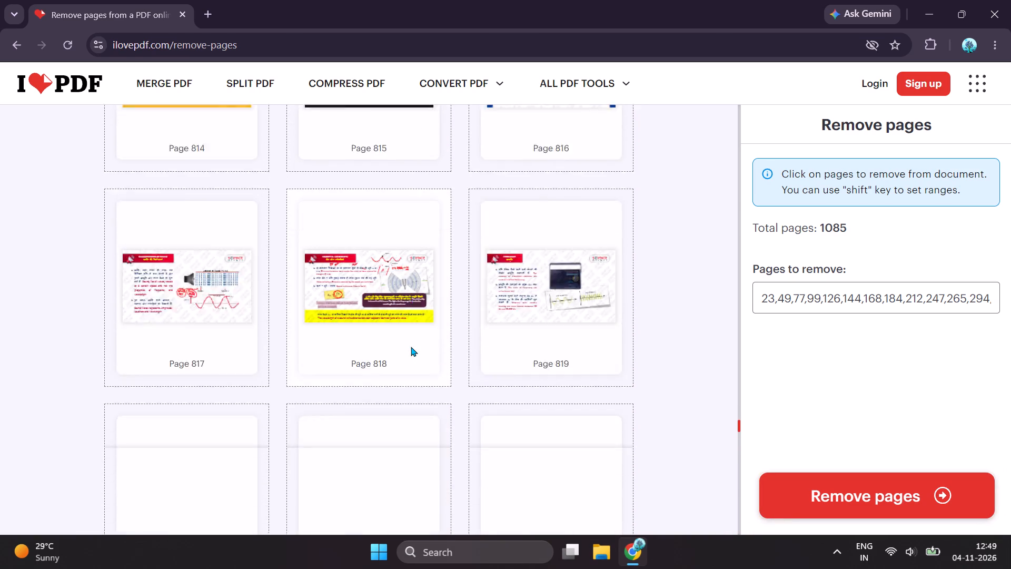
scroll(411, 347, down, 7)
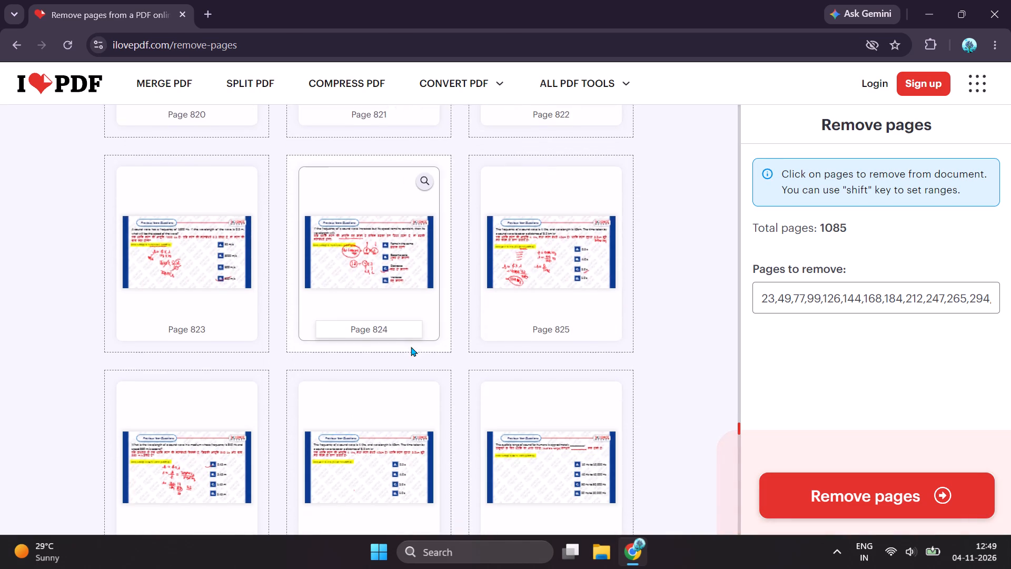
scroll(411, 347, down, 6)
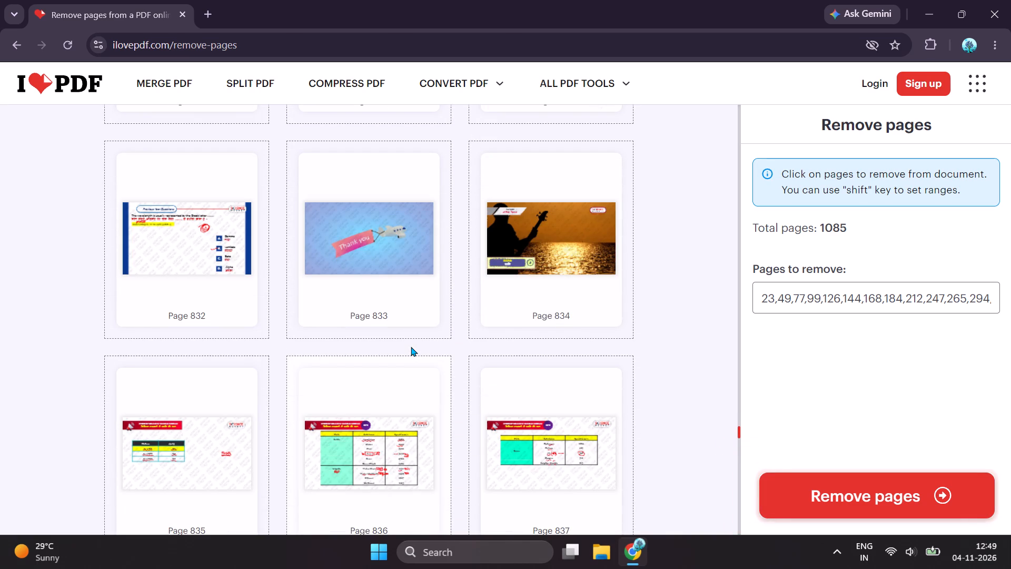
click(388, 252)
Find the Thank You slide ending the sound lecture that starts on page 834 and mark it, page 857, for removal.
scroll(388, 252, down, 4)
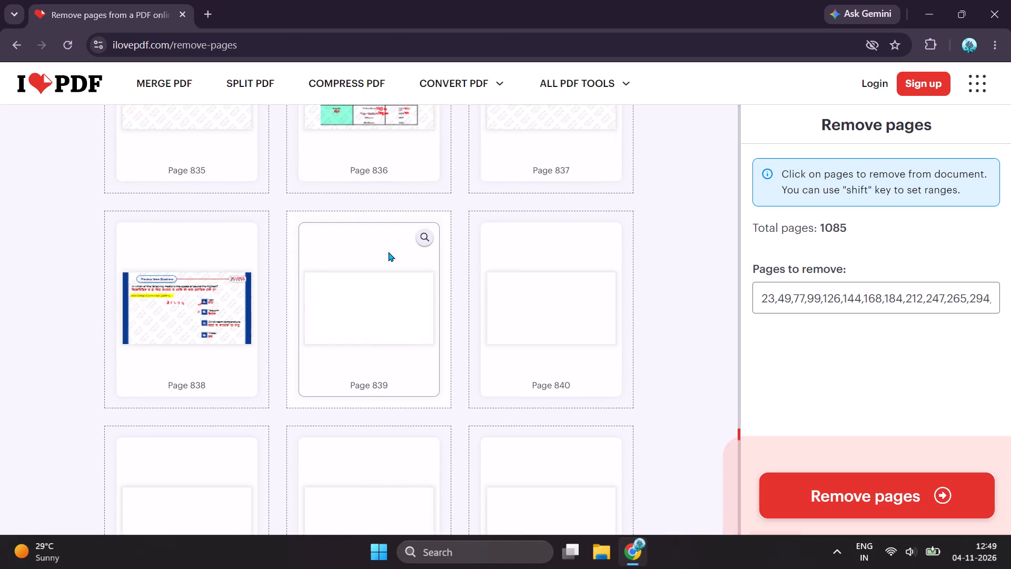
scroll(388, 252, down, 8)
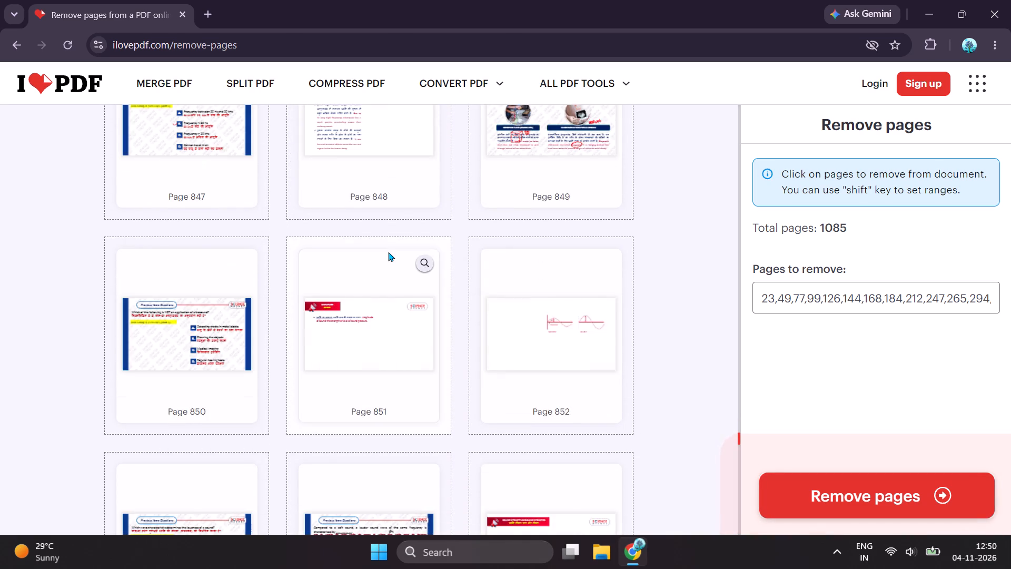
scroll(388, 252, down, 5)
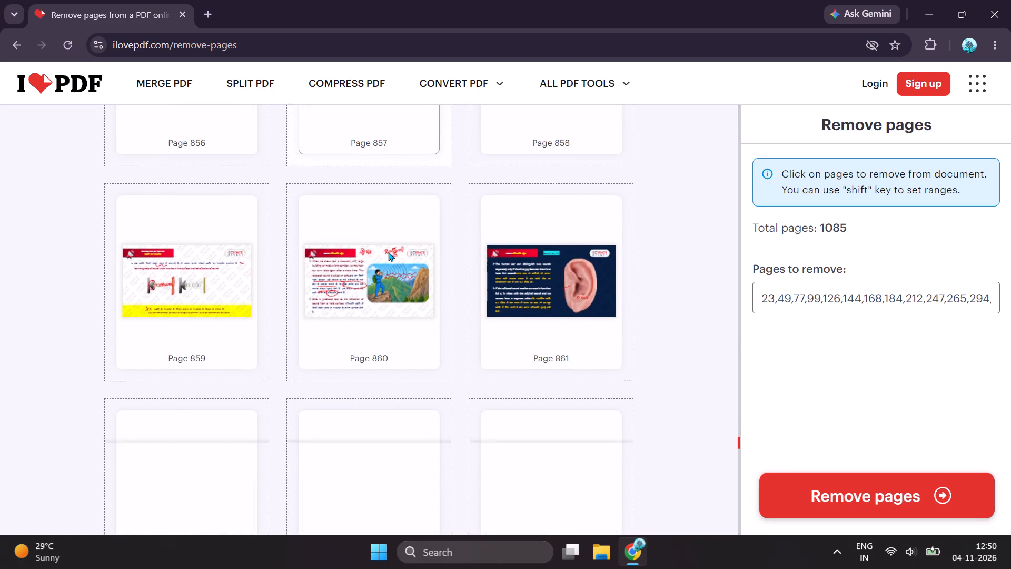
scroll(388, 252, down, 1)
click(373, 226)
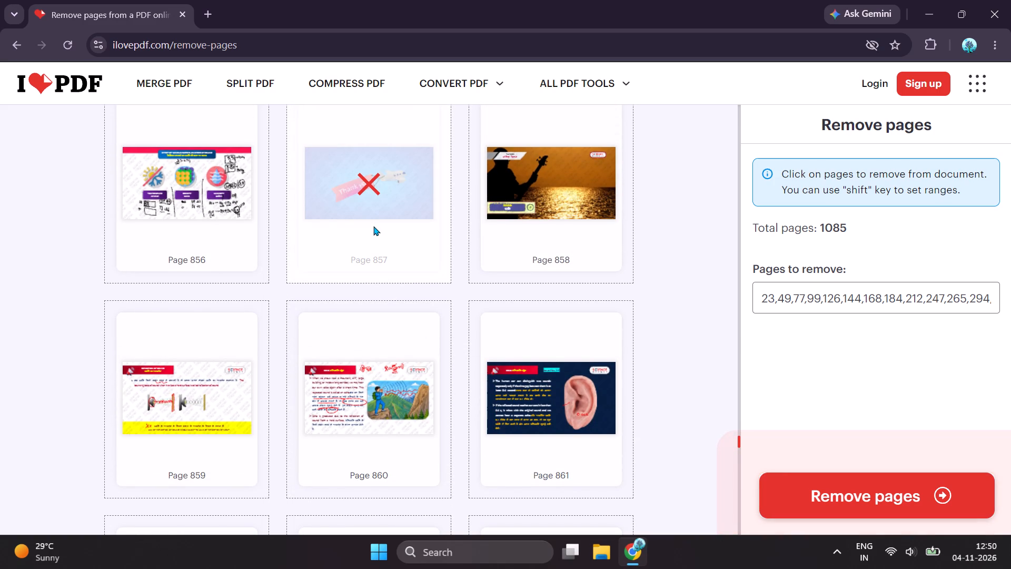
Find the Thank You slide ending the sound lecture that starts on page 858 and mark it, page 872, for removal.
scroll(373, 226, down, 14)
scroll(373, 226, up, 2)
click(368, 239)
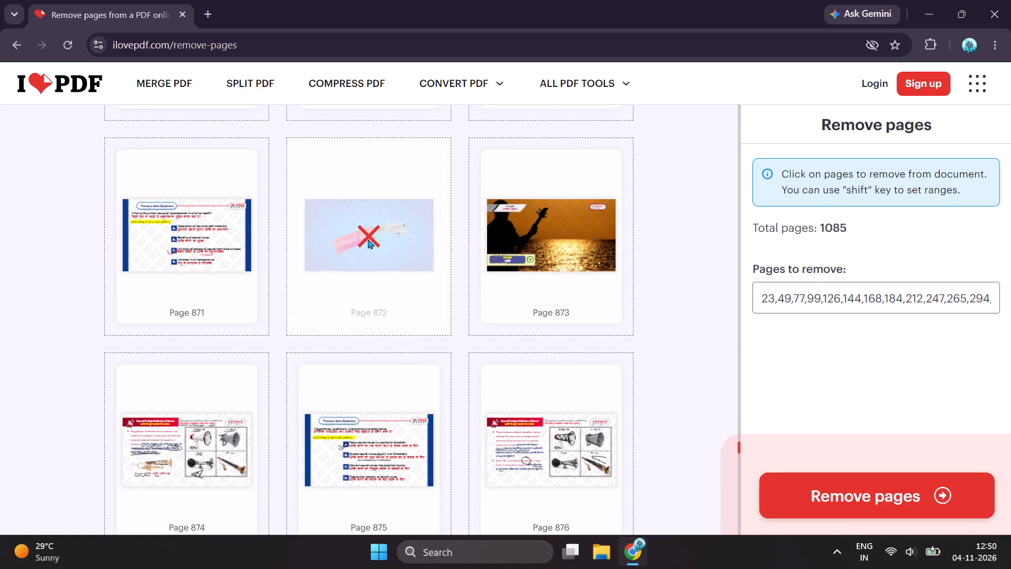
Find the Thank You slide ending the last sound lecture, which starts on page 873, and mark it, page 891, for removal.
scroll(368, 239, down, 13)
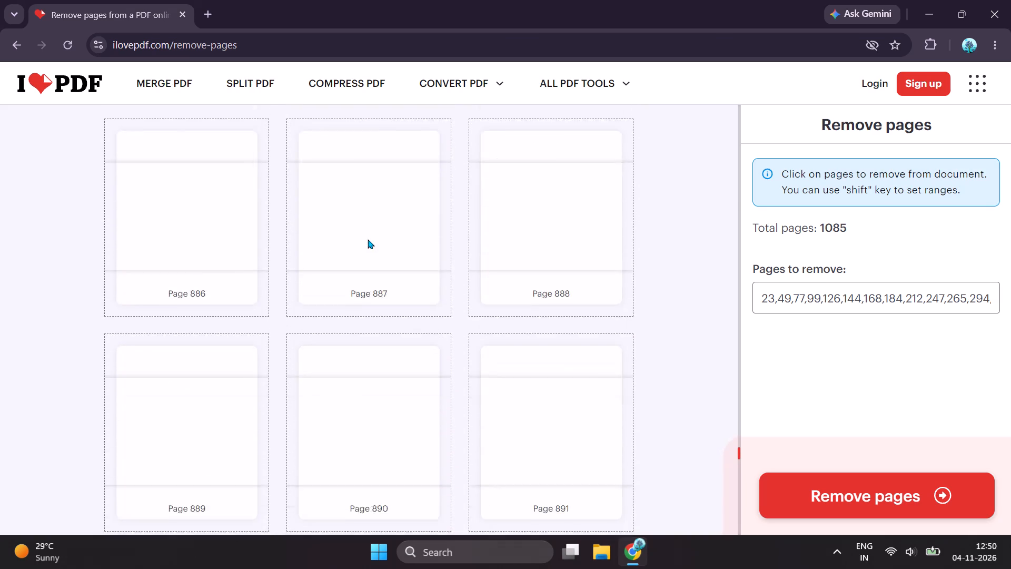
click(551, 348)
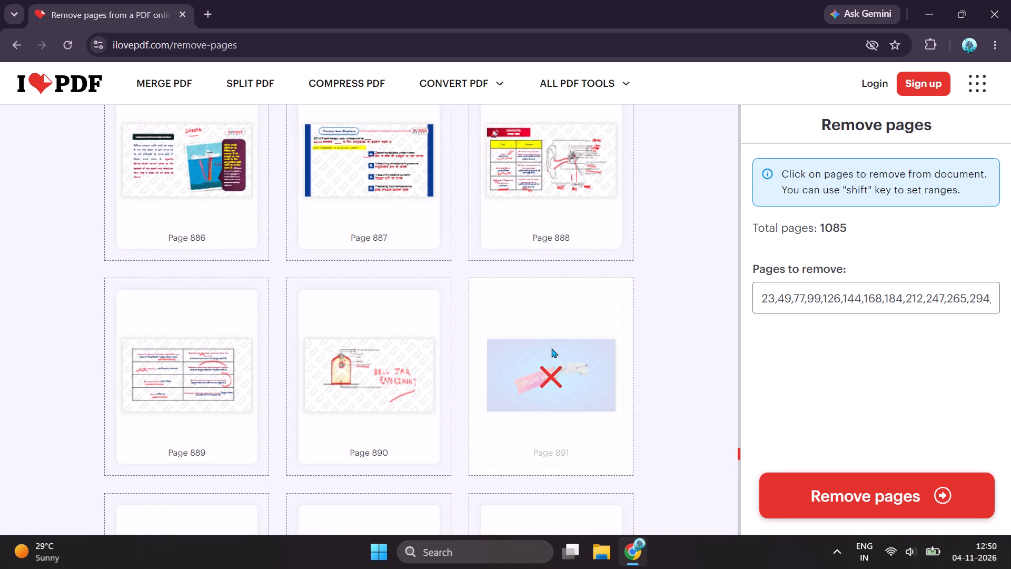
Check the electricity lecture pages from 892 to 961 for Thank You, helpline or blank slides.
scroll(551, 348, down, 10)
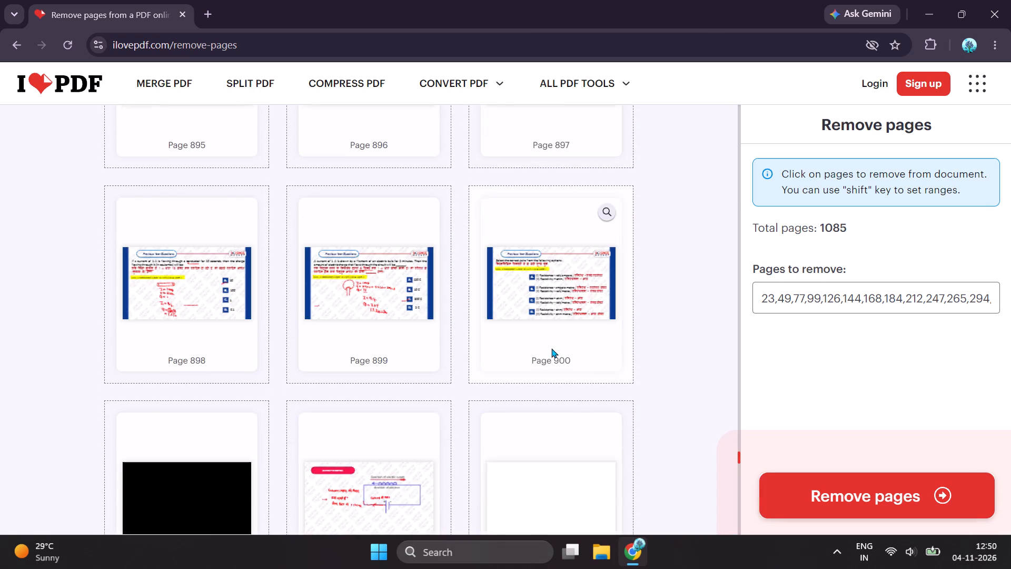
scroll(551, 348, down, 6)
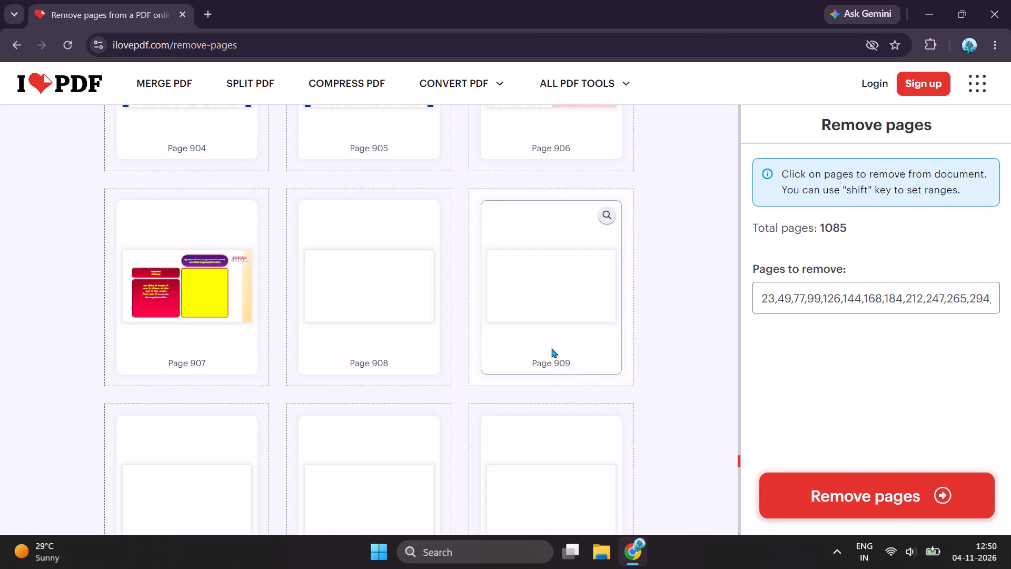
scroll(551, 348, down, 7)
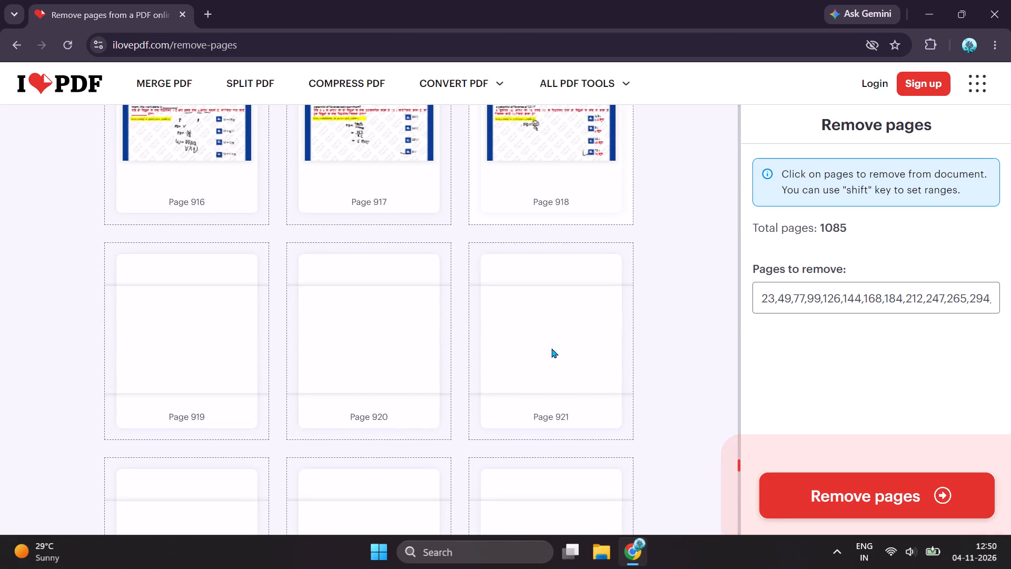
scroll(551, 348, down, 7)
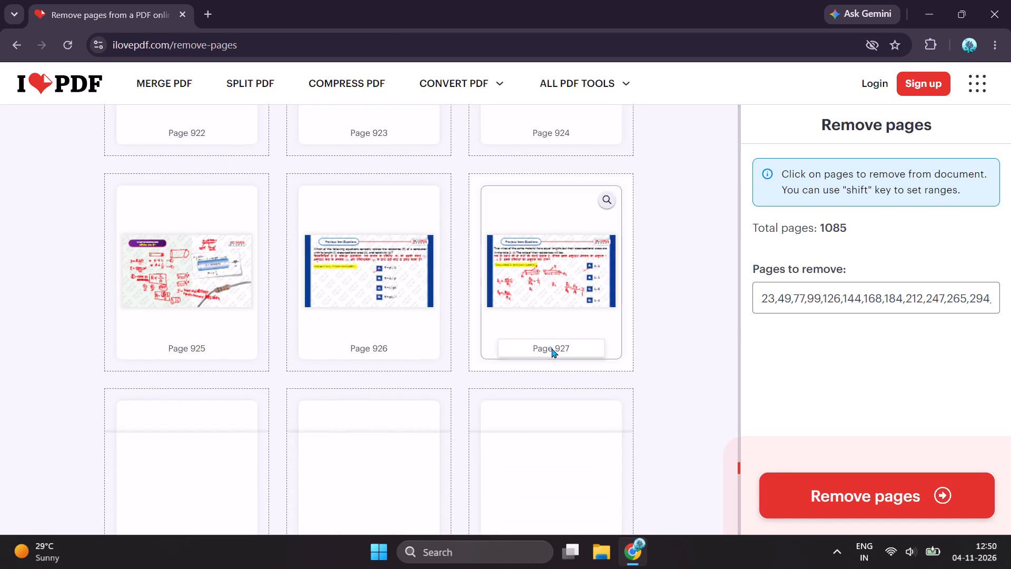
scroll(551, 348, down, 10)
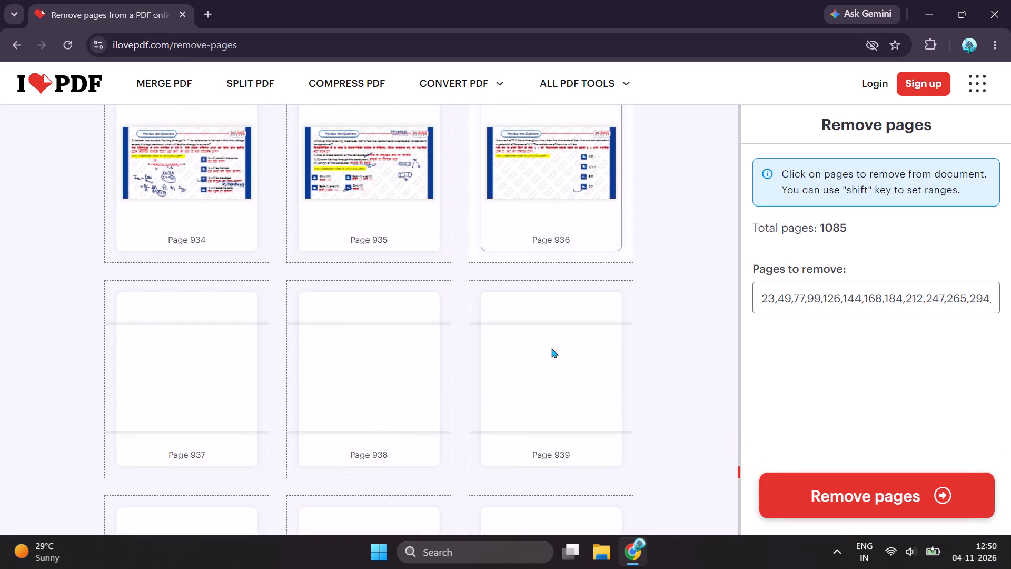
scroll(551, 348, down, 5)
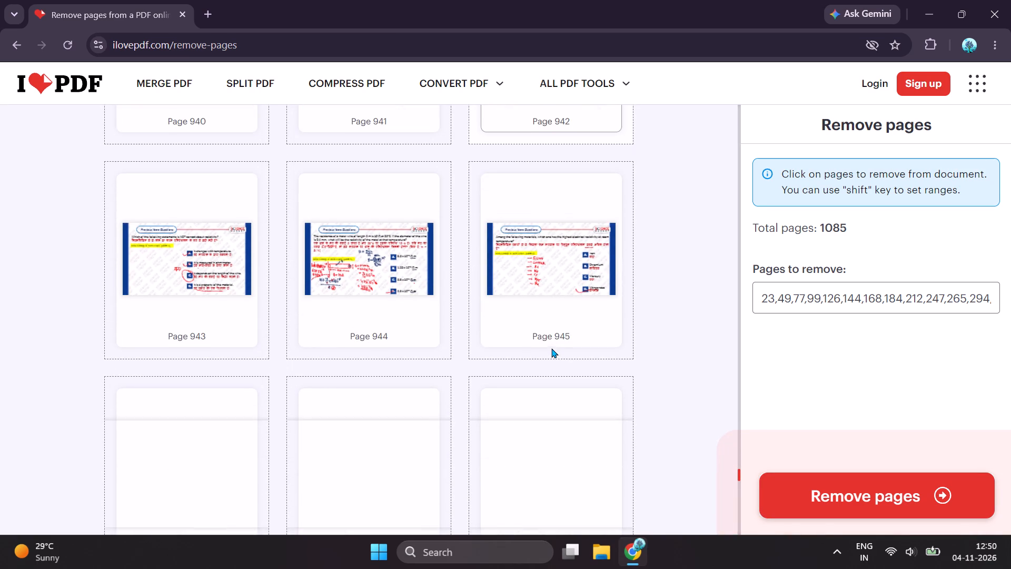
scroll(551, 348, down, 6)
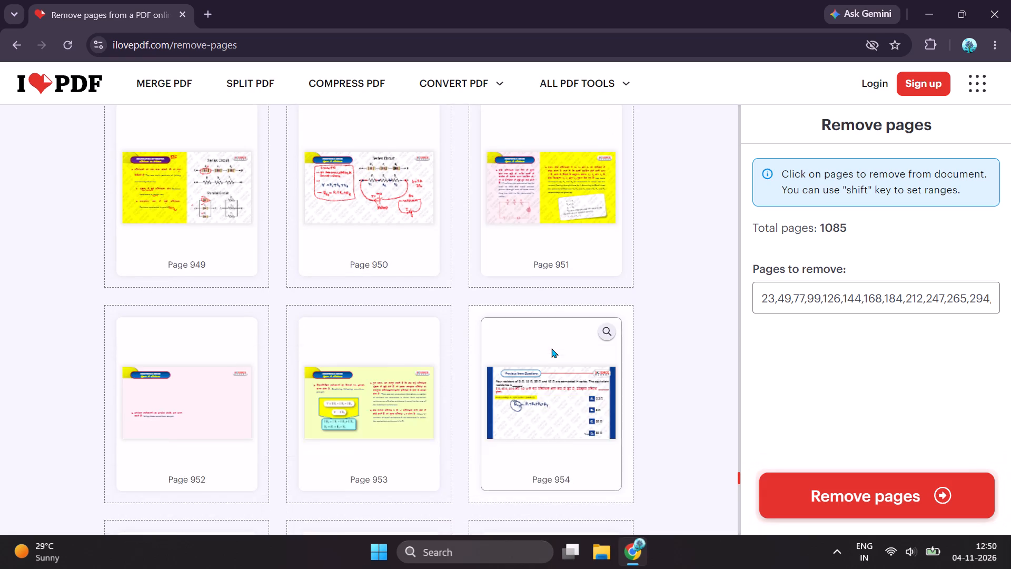
scroll(551, 348, down, 7)
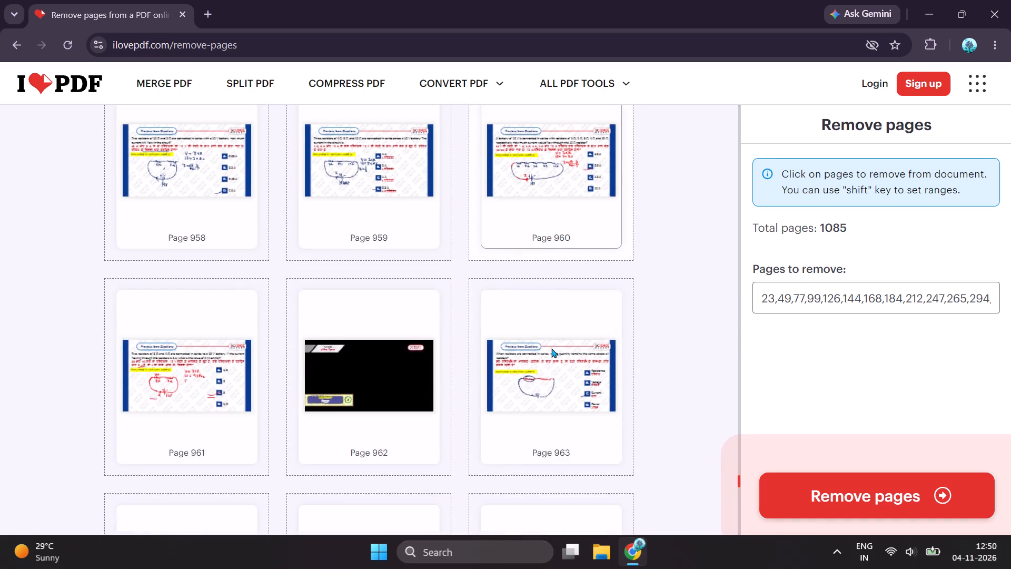
Check the remaining electricity lecture pages, from 962 to 1018, for Thank You, helpline or blank slides.
scroll(551, 348, down, 7)
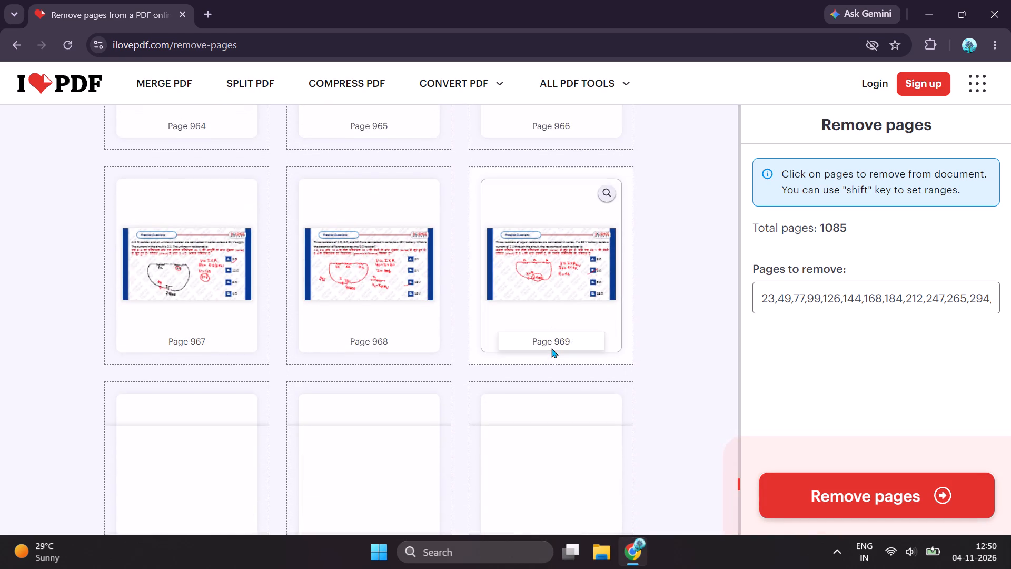
scroll(551, 348, down, 8)
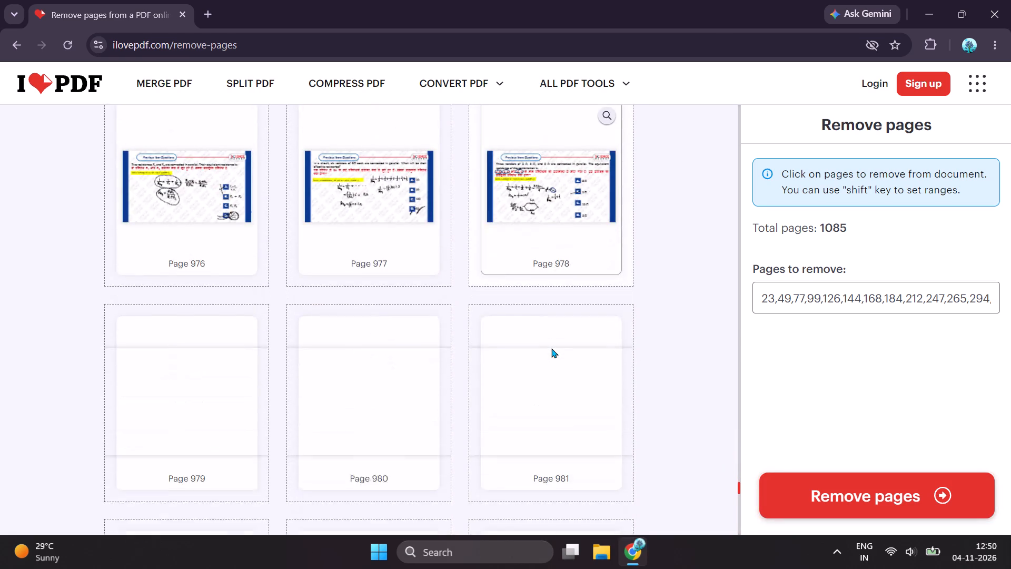
scroll(551, 348, down, 7)
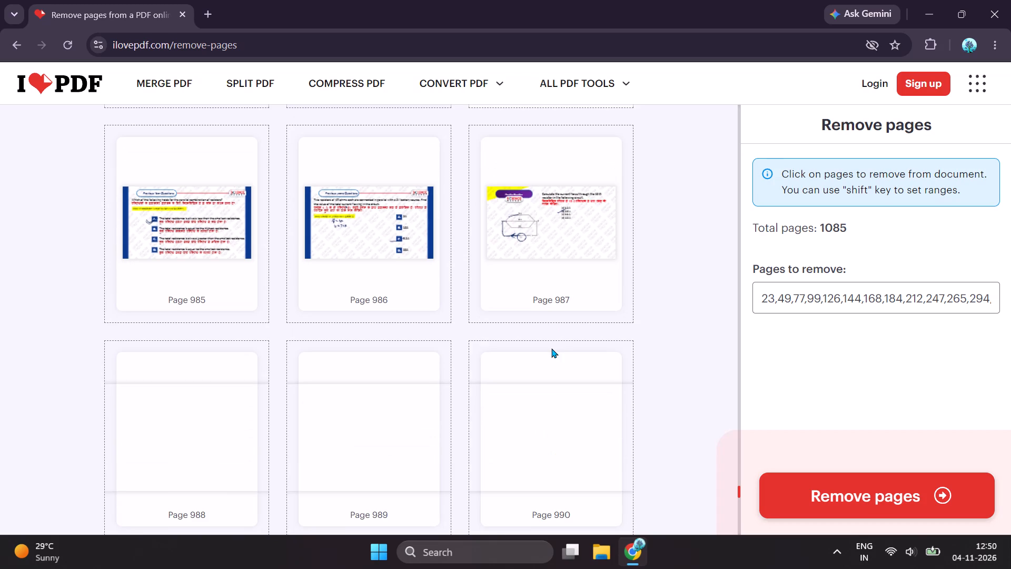
scroll(551, 348, down, 6)
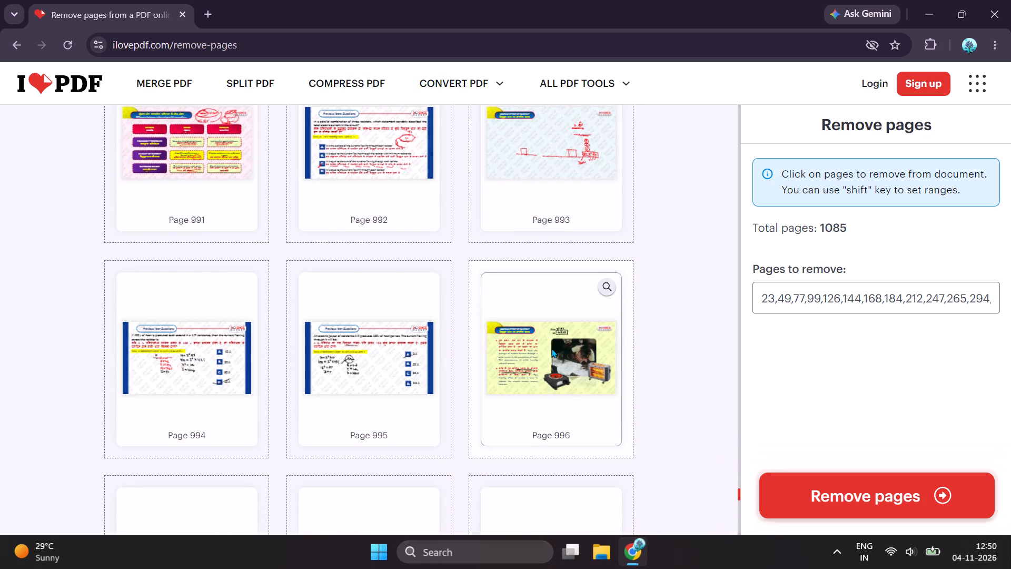
scroll(551, 348, down, 8)
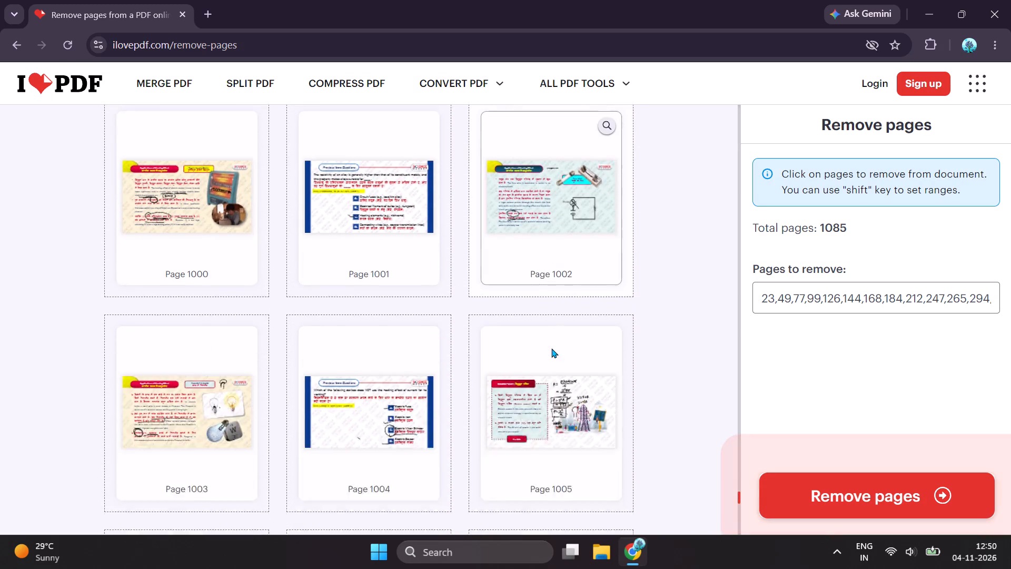
scroll(551, 348, down, 9)
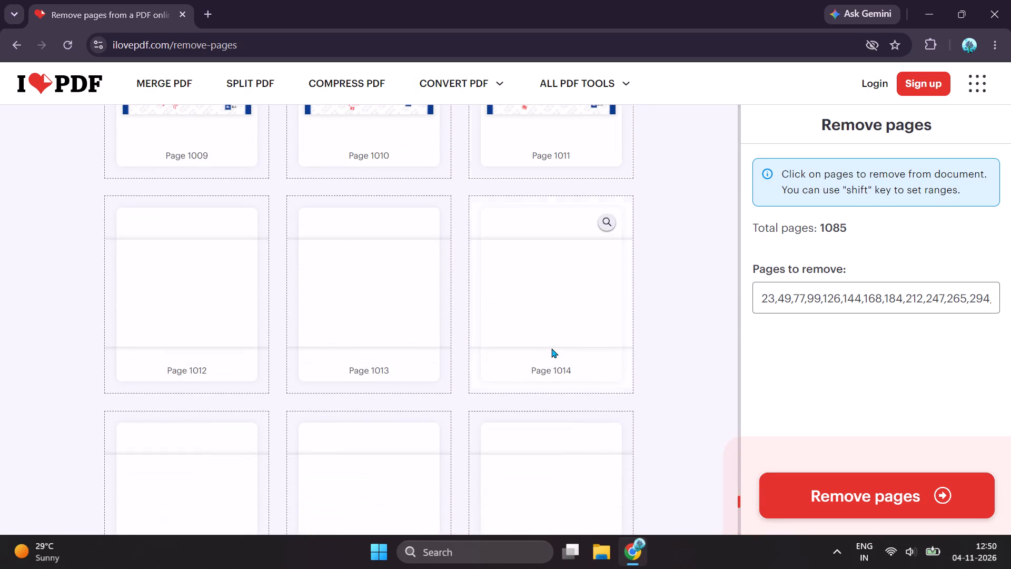
scroll(551, 348, down, 6)
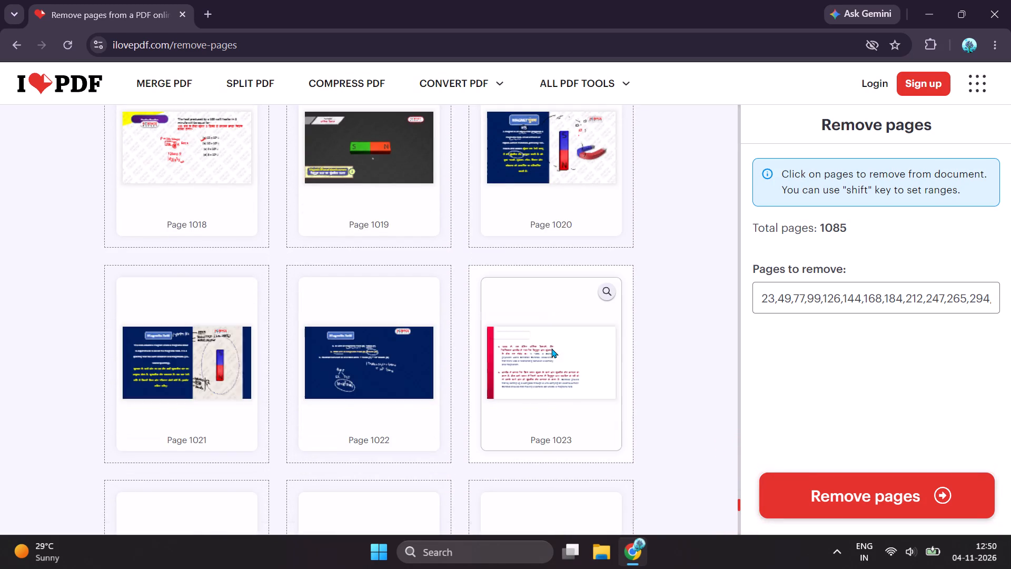
Check the magnetism lecture pages from 1019 to the last page, 1085, for Thank You, helpline or blank slides.
scroll(551, 348, down, 7)
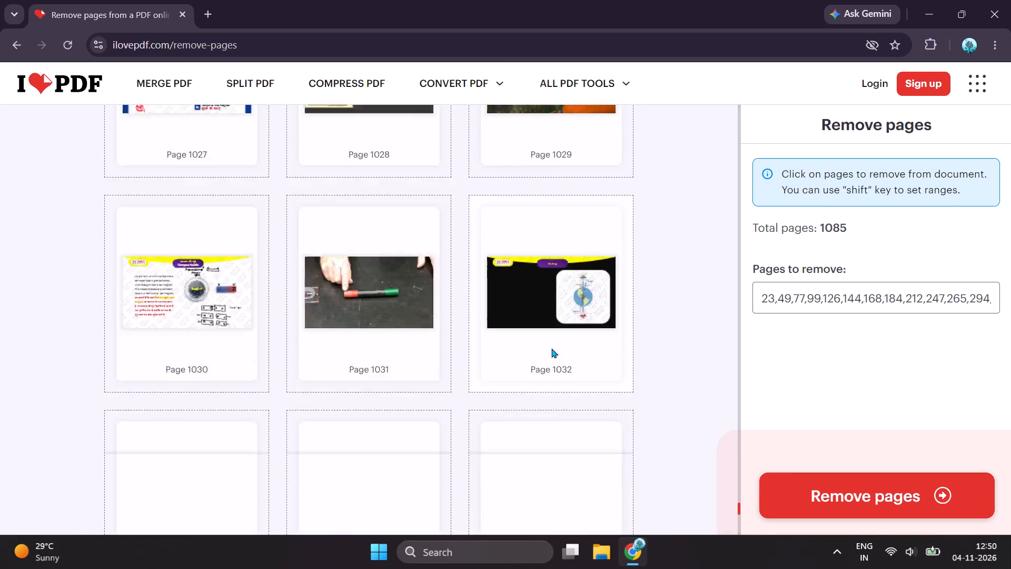
scroll(551, 348, down, 4)
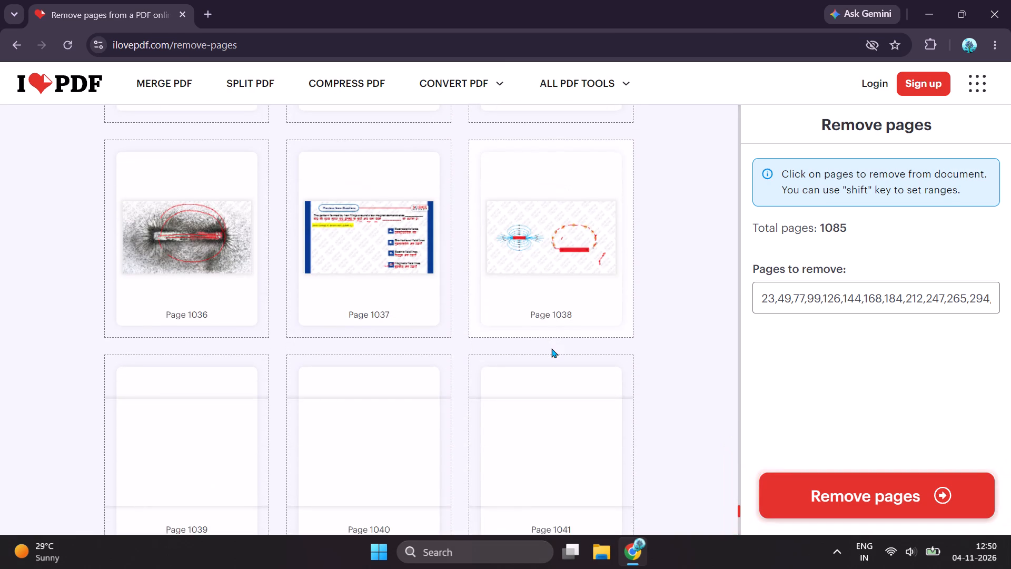
scroll(551, 348, down, 13)
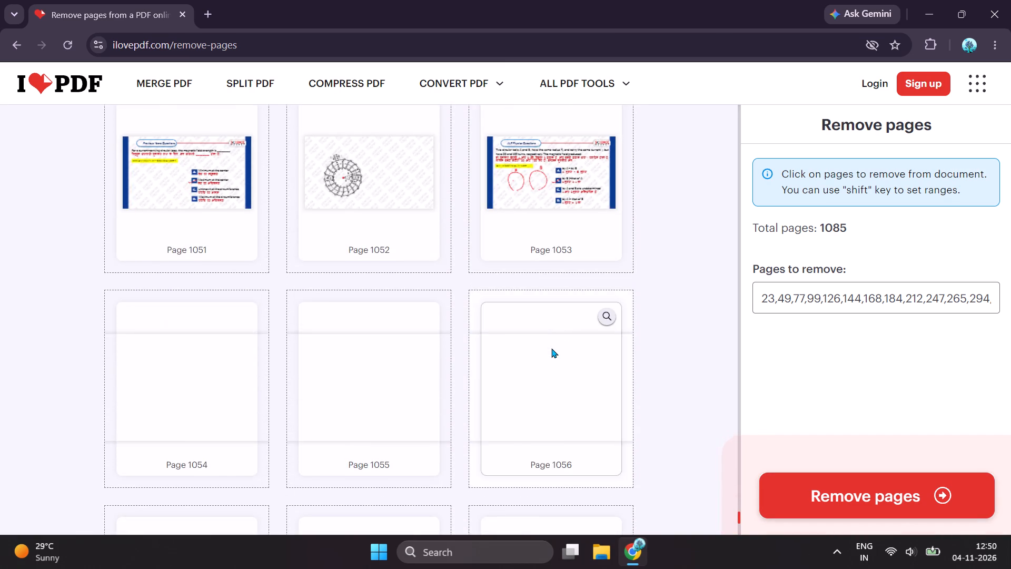
scroll(551, 348, down, 7)
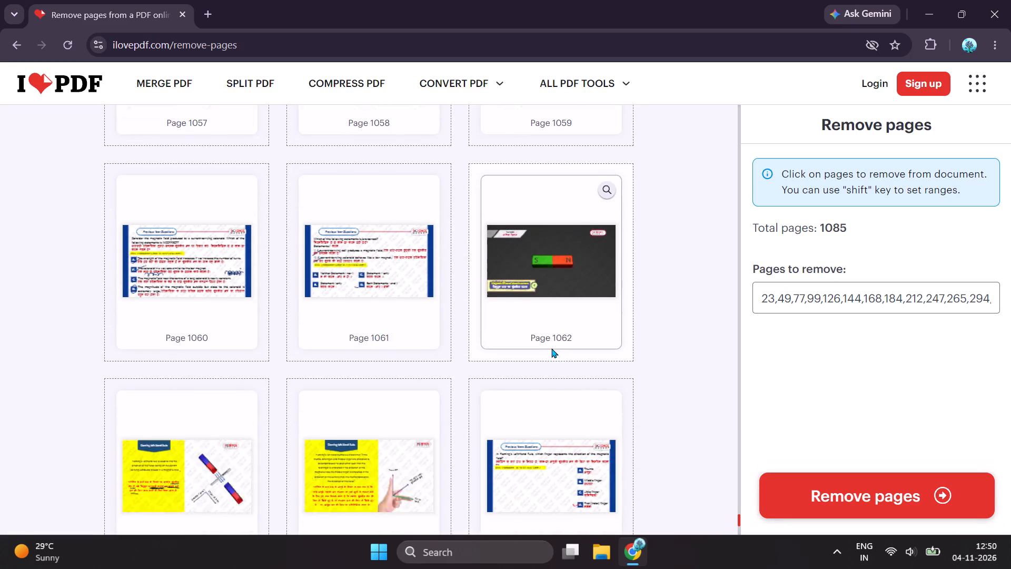
scroll(551, 348, down, 7)
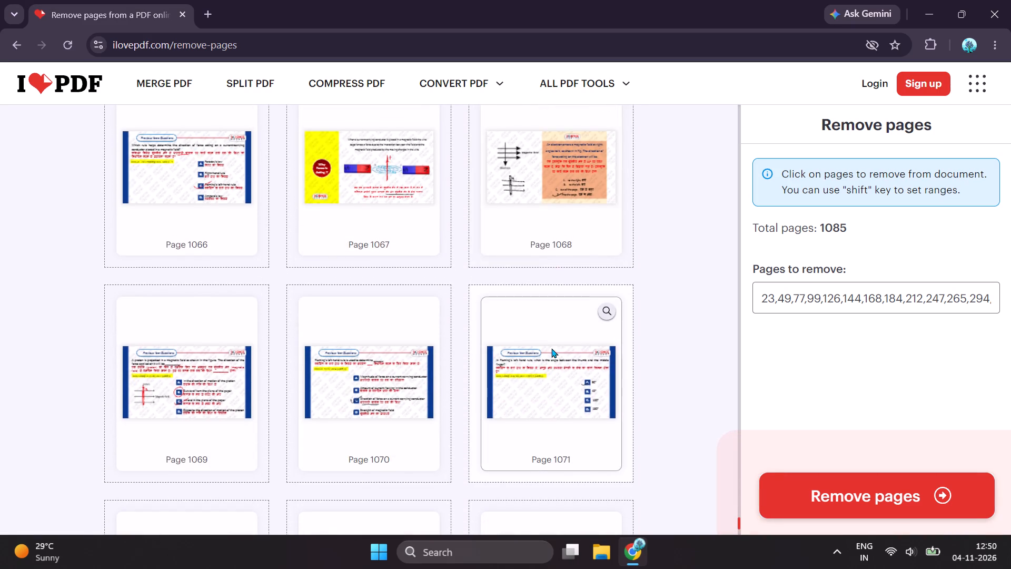
scroll(551, 348, down, 9)
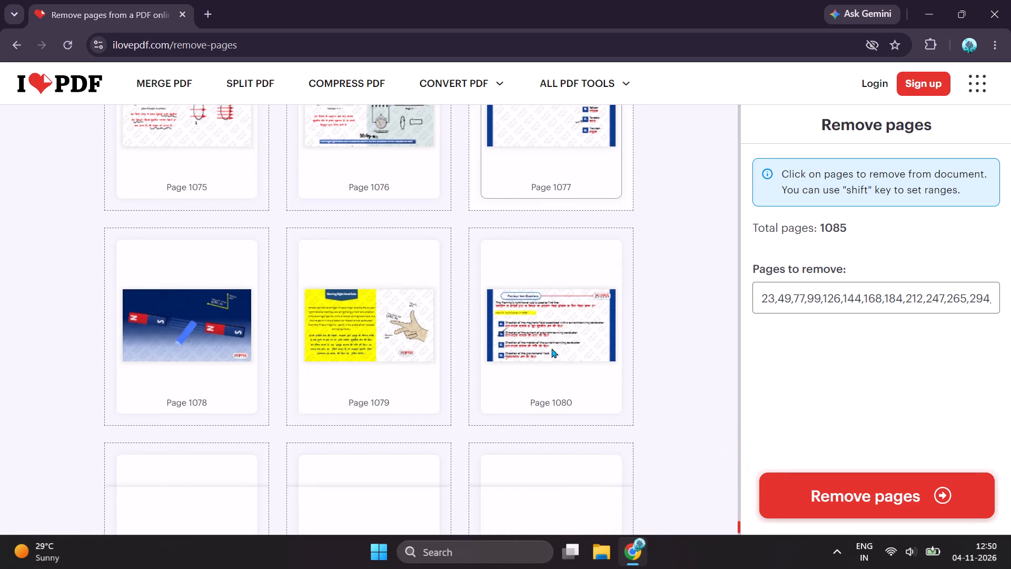
scroll(551, 348, down, 8)
Recheck the magnetism and electricity lecture pages backward from page 1085 to page 964 for unmarked Thank You, helpline or blank slides.
scroll(551, 348, up, 2)
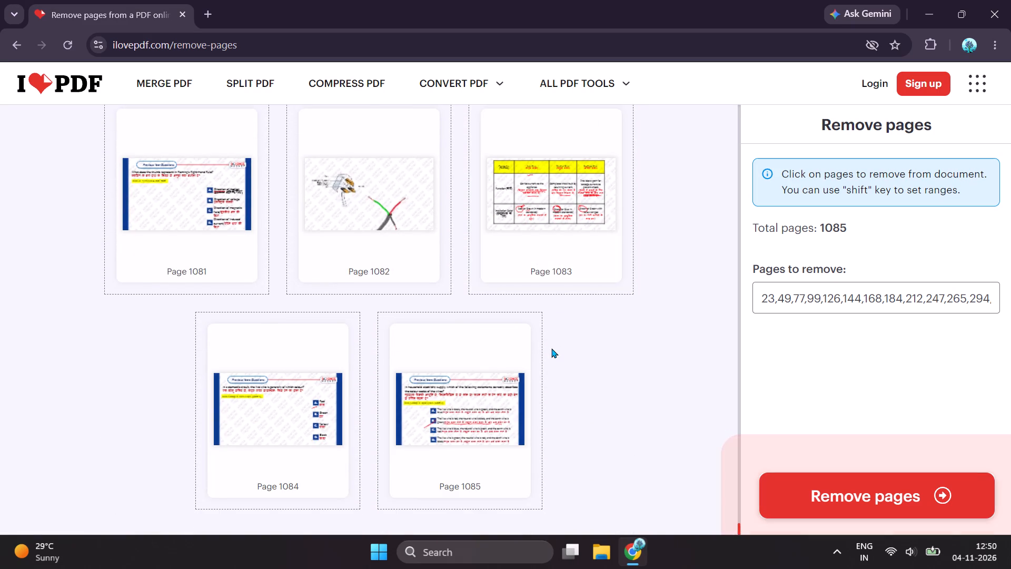
scroll(551, 348, up, 12)
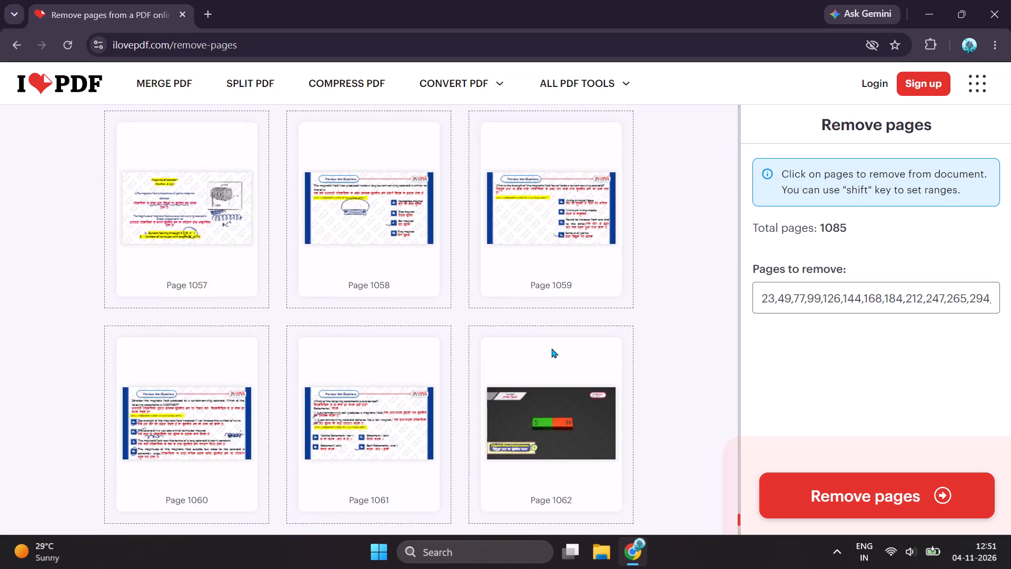
scroll(551, 348, up, 4)
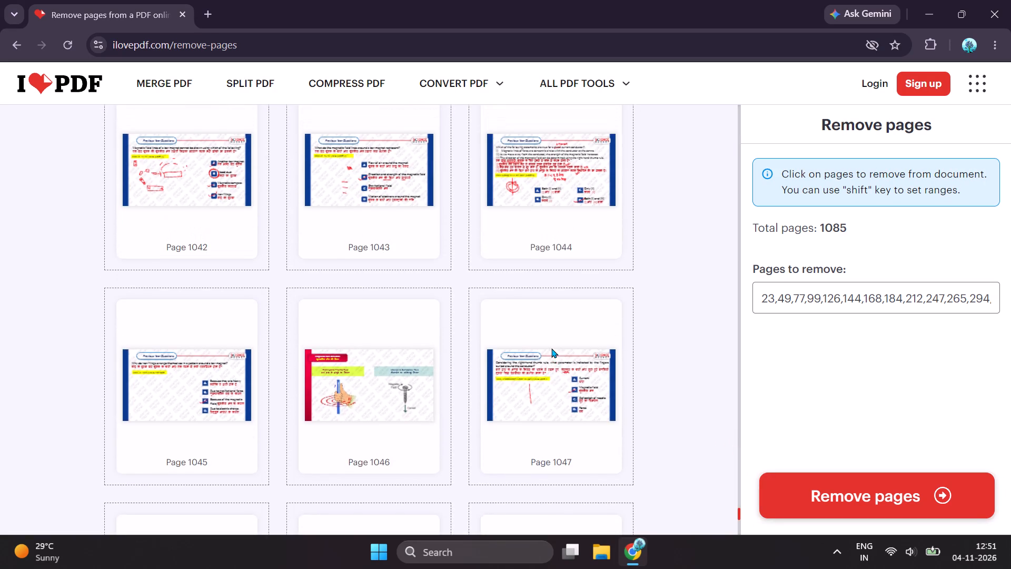
scroll(551, 348, up, 10)
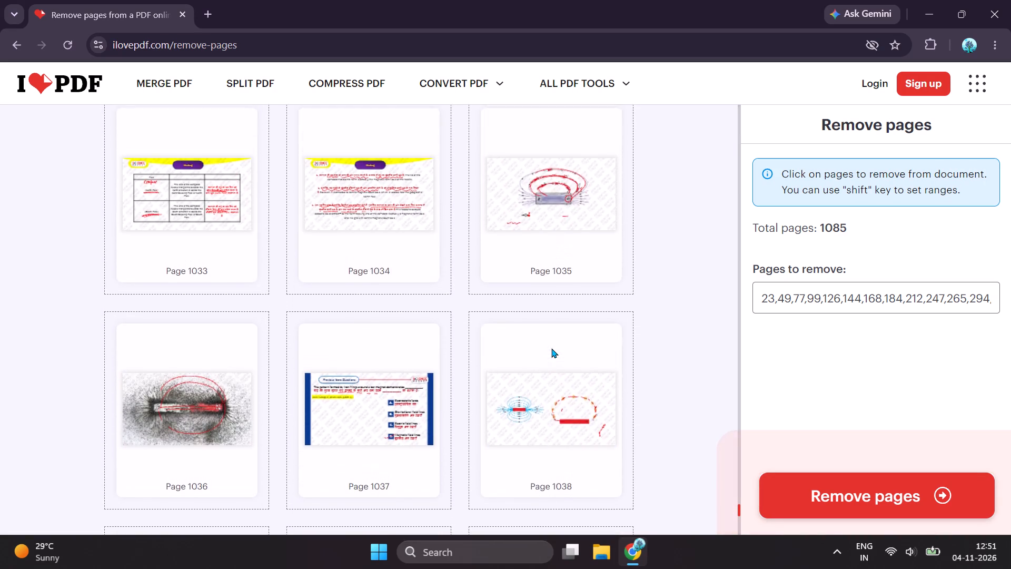
scroll(551, 348, up, 3)
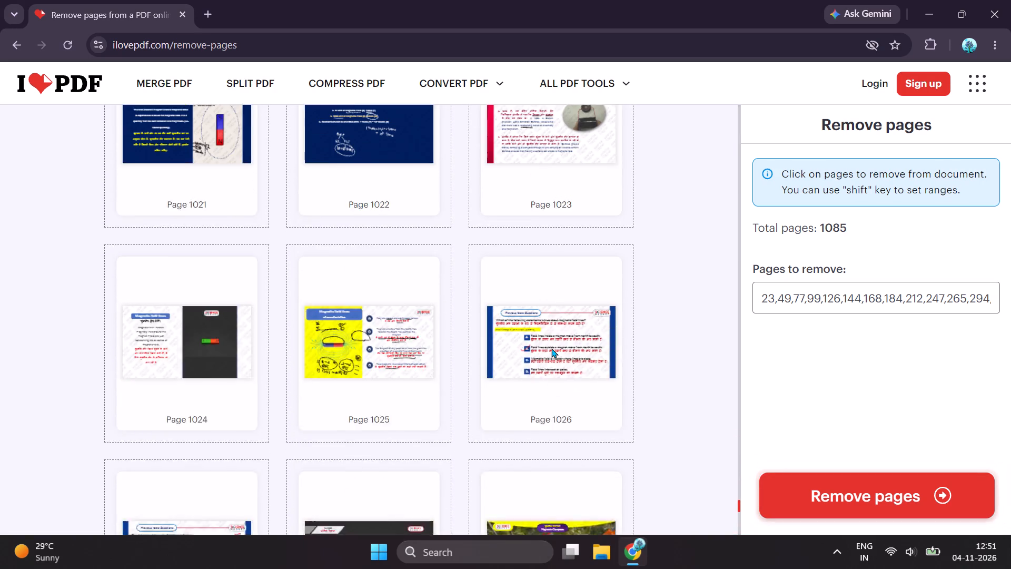
scroll(551, 348, up, 10)
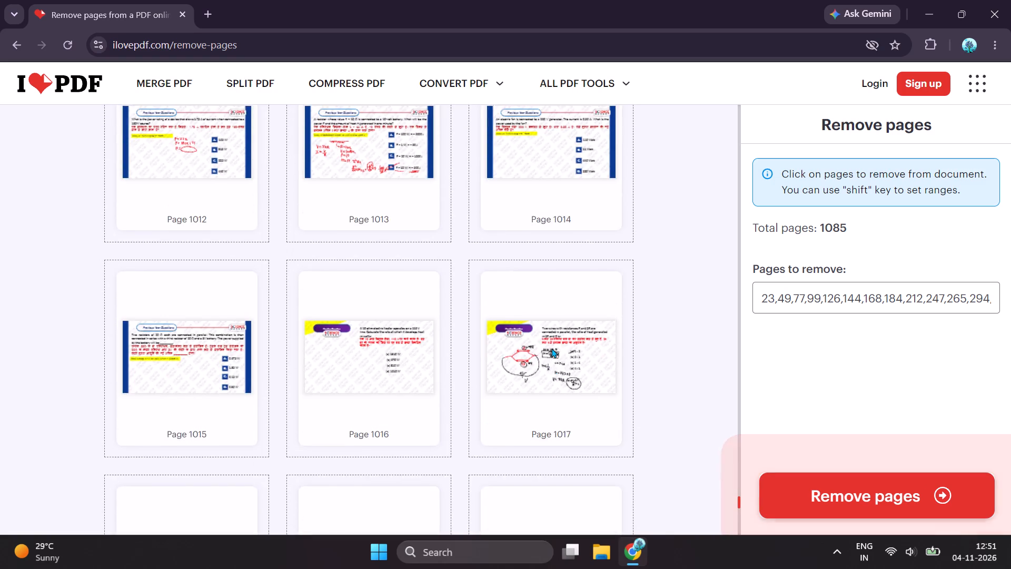
scroll(551, 348, up, 9)
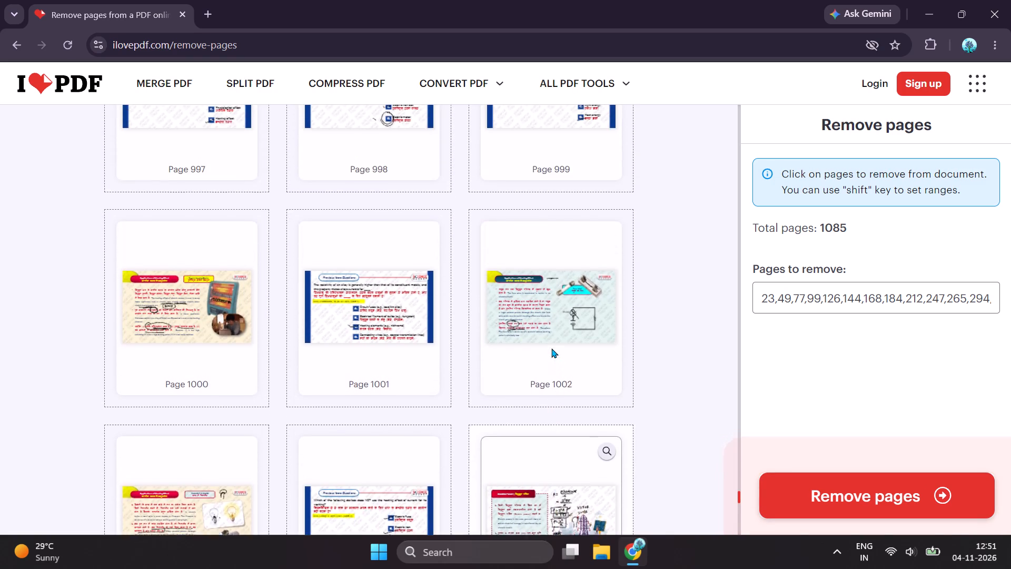
scroll(551, 348, up, 8)
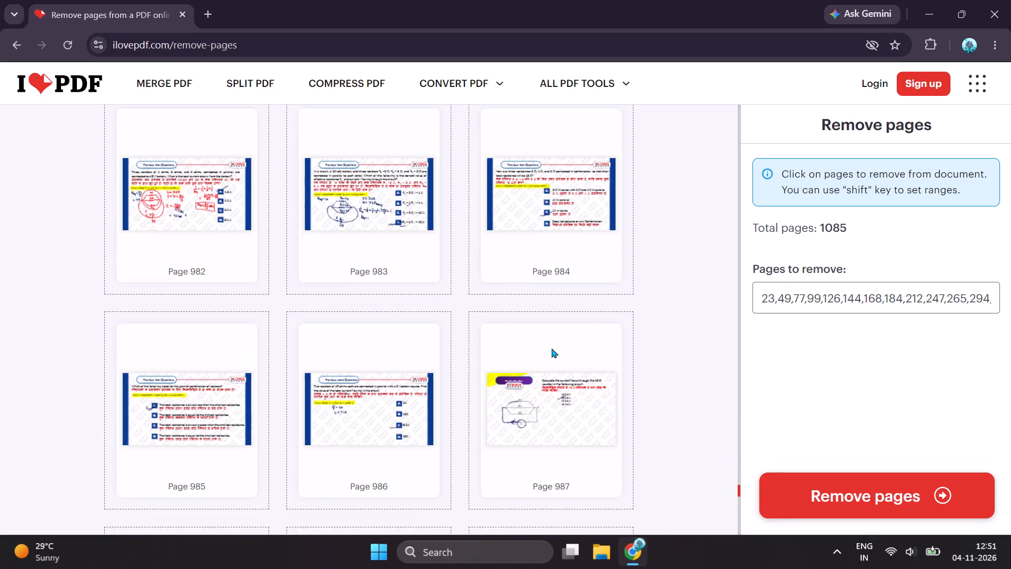
scroll(551, 348, up, 12)
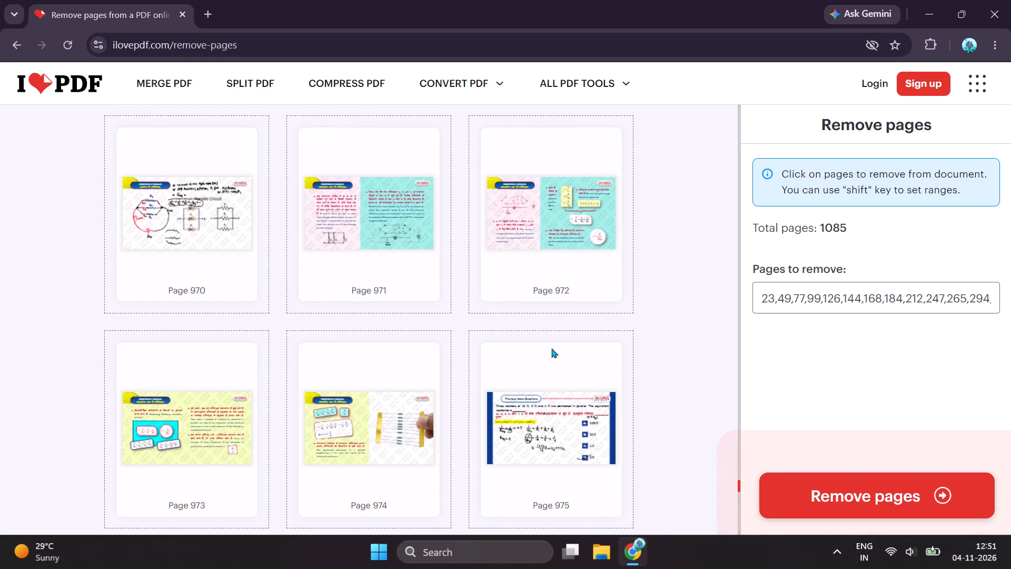
scroll(551, 348, up, 5)
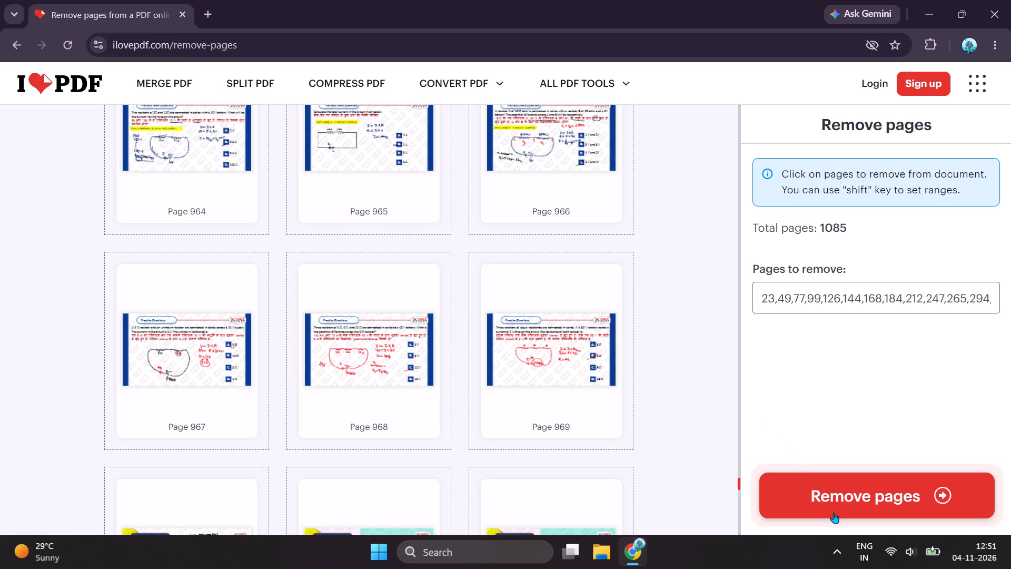
click(834, 513)
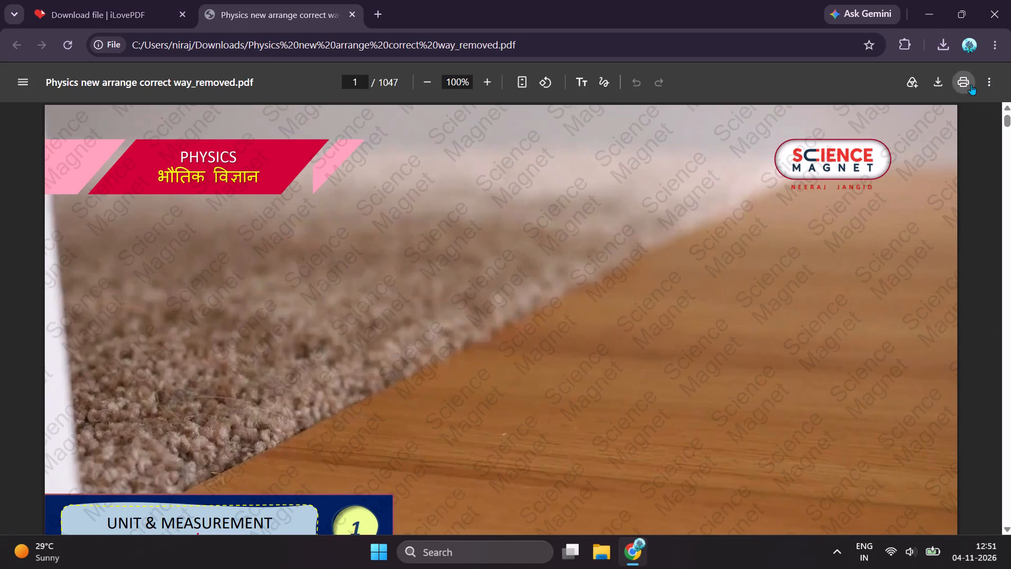
click(774, 230)
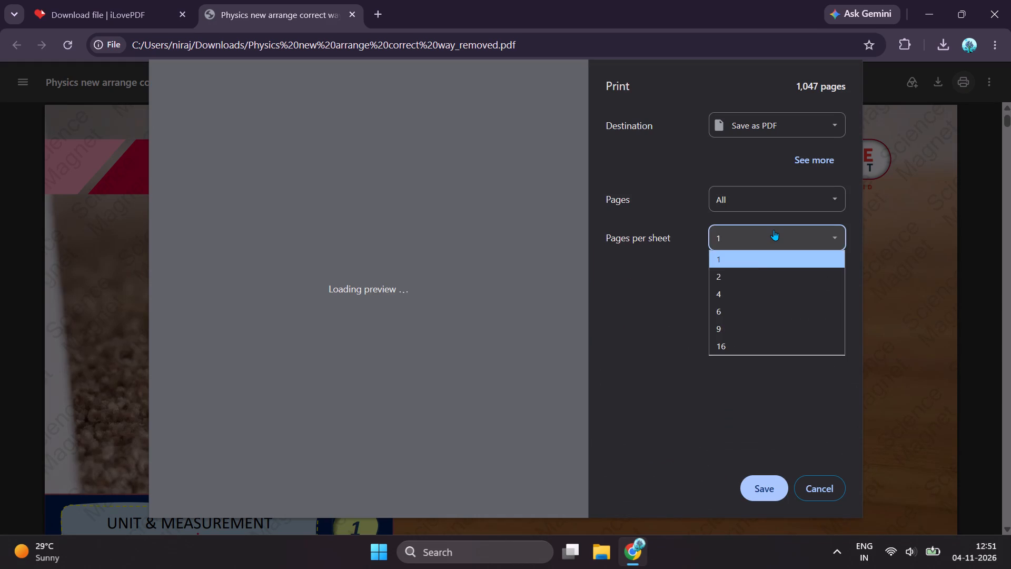
click(726, 291)
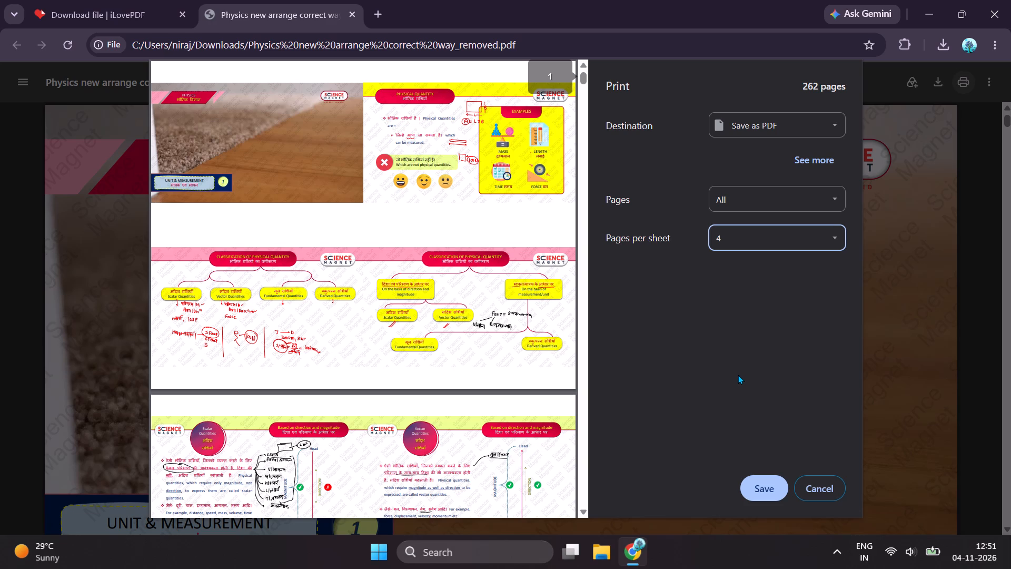
Review the four-per-sheet print preview from the unit and measurement chapter through the gravitation slides around sheet 70.
scroll(473, 330, up, 1)
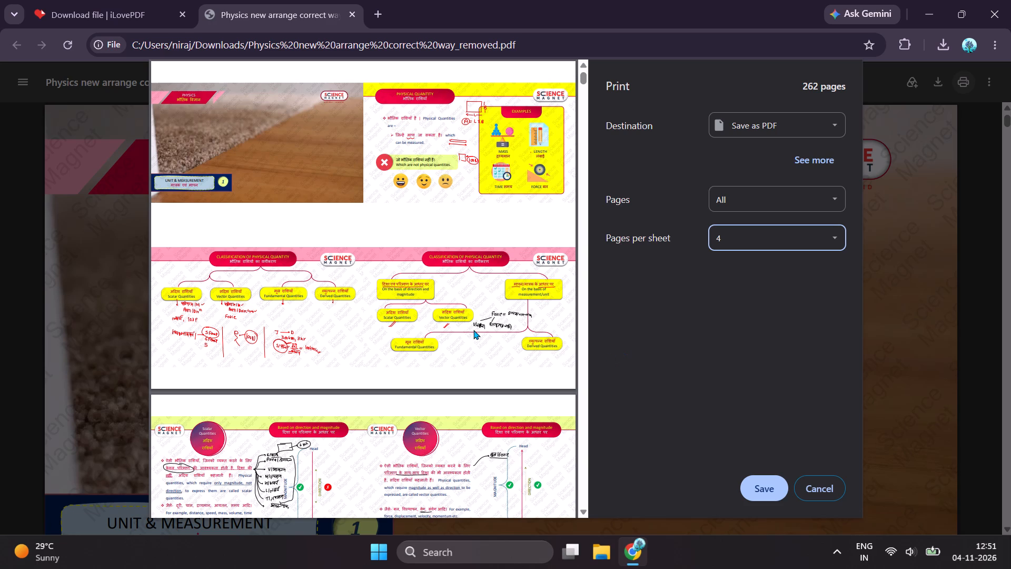
scroll(473, 330, up, 1)
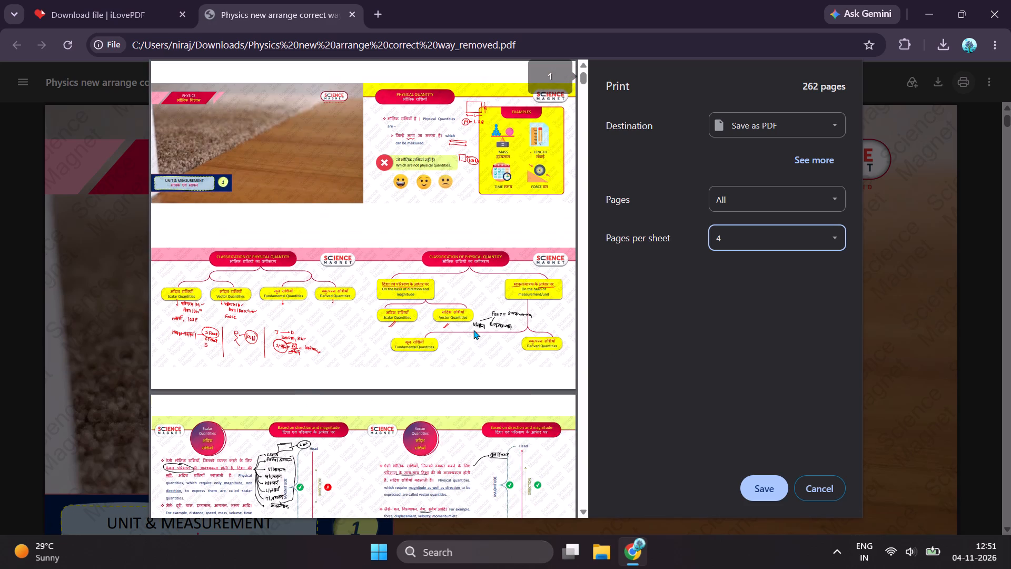
scroll(473, 330, down, 13)
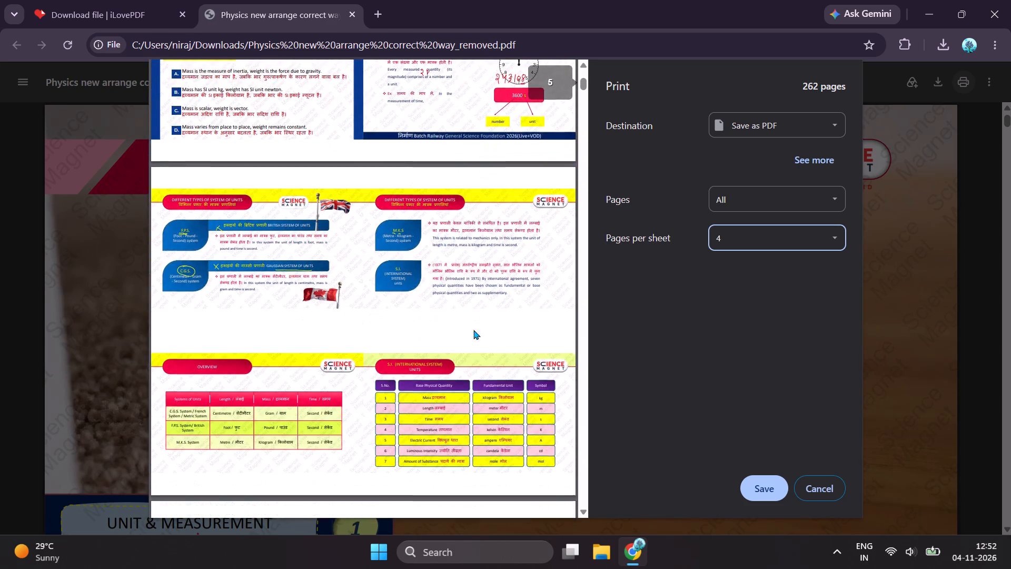
scroll(473, 330, down, 5)
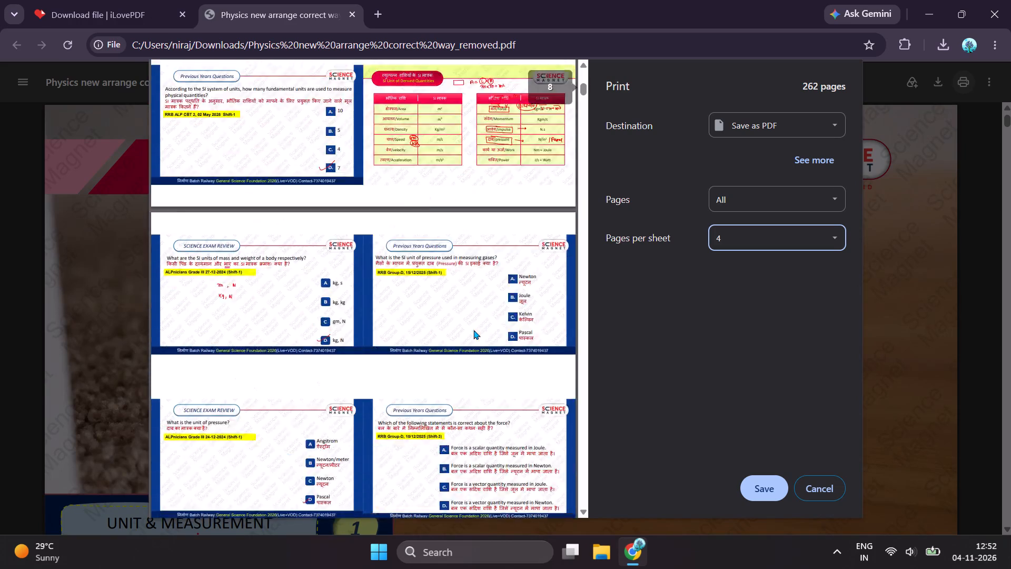
scroll(473, 330, down, 15)
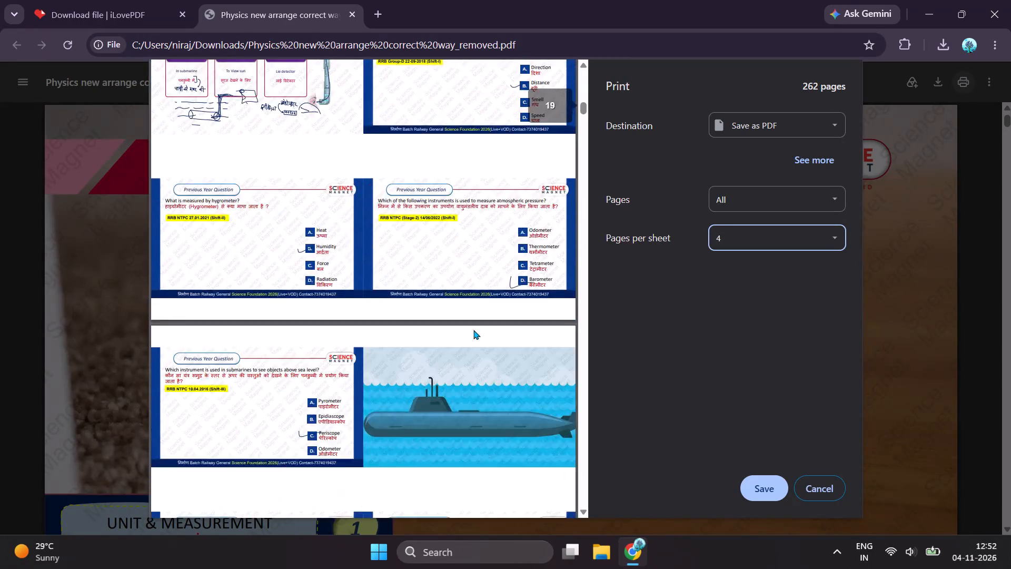
scroll(473, 330, down, 16)
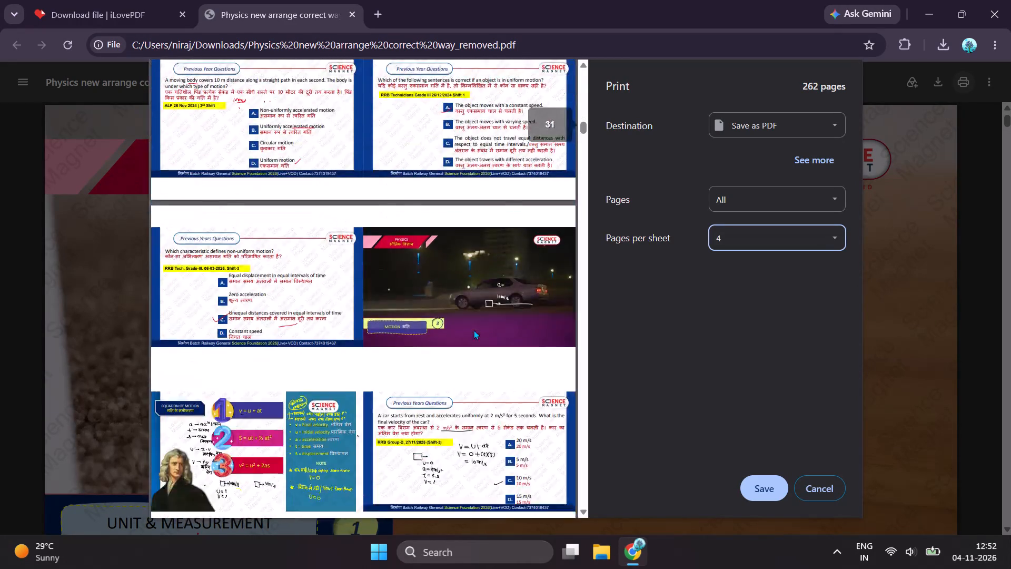
scroll(473, 330, down, 15)
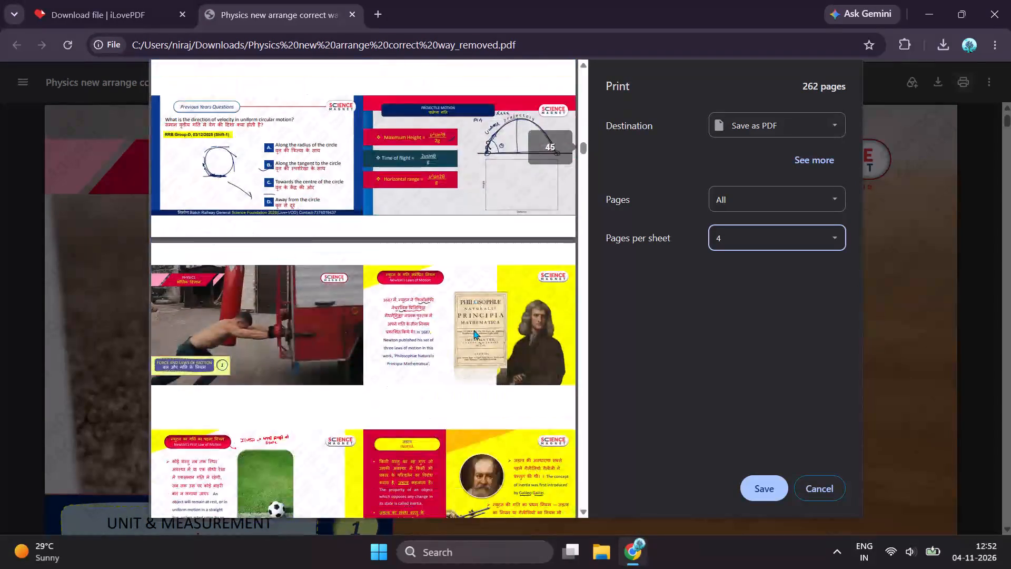
scroll(473, 330, down, 15)
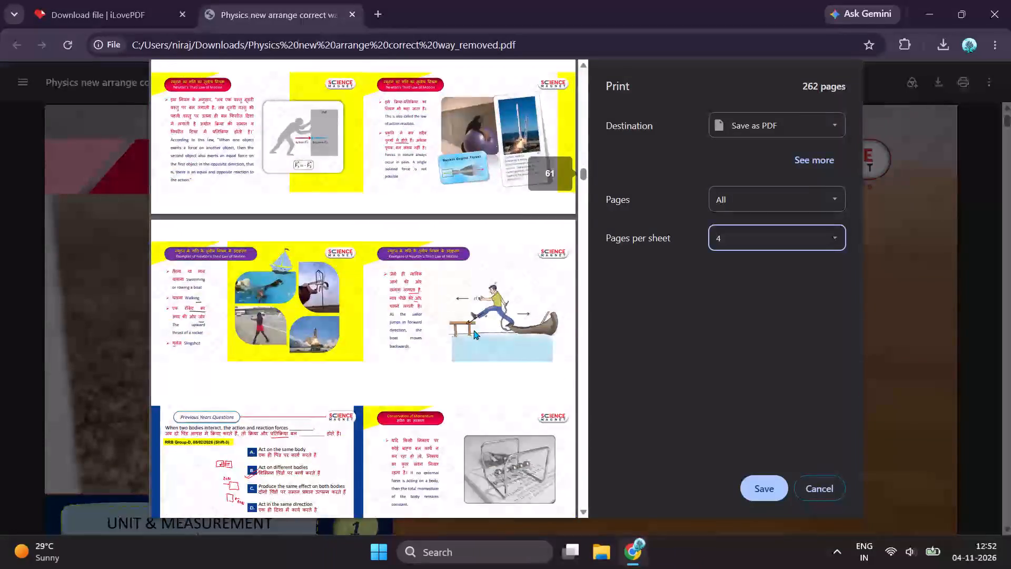
scroll(473, 330, down, 15)
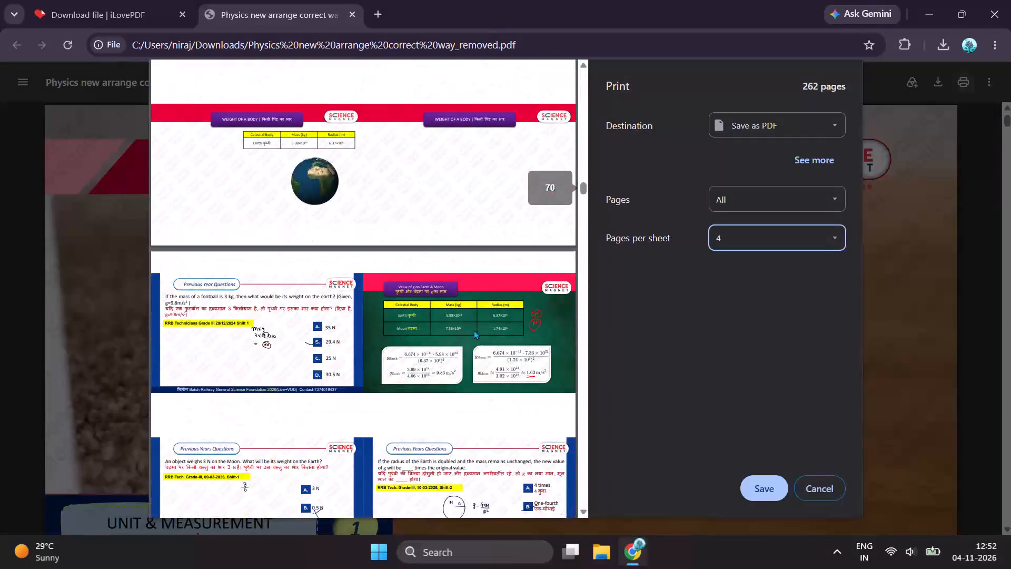
scroll(473, 330, down, 2)
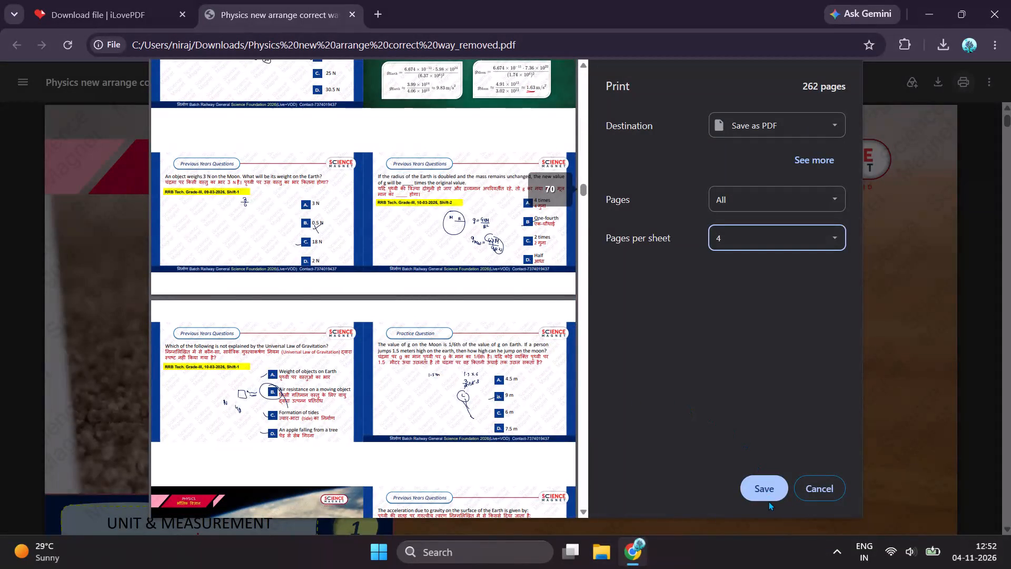
Save the four-per-sheet print as a PDF in Downloads, named Physics final print rrb nriman.
click(759, 491)
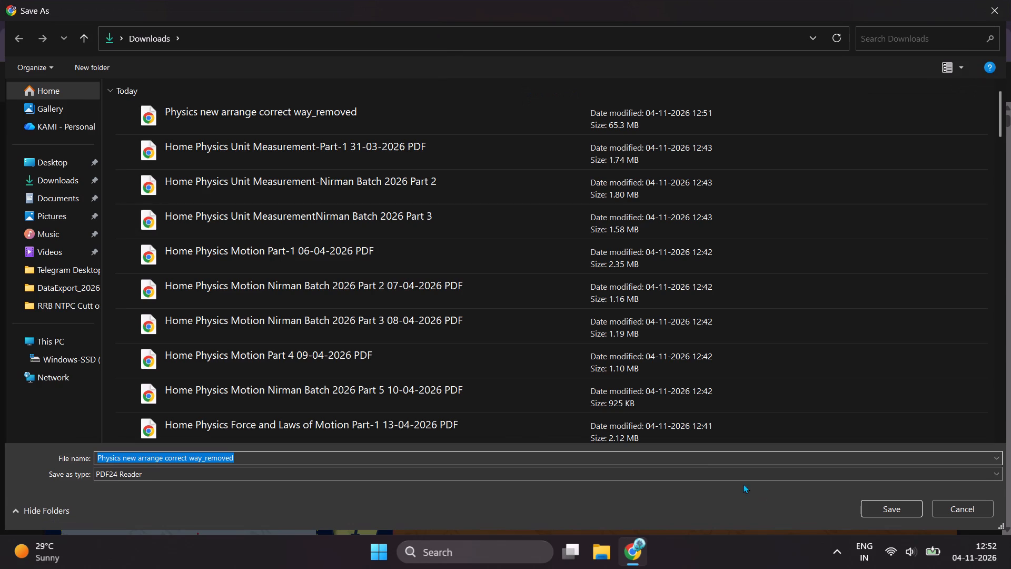
click(343, 457)
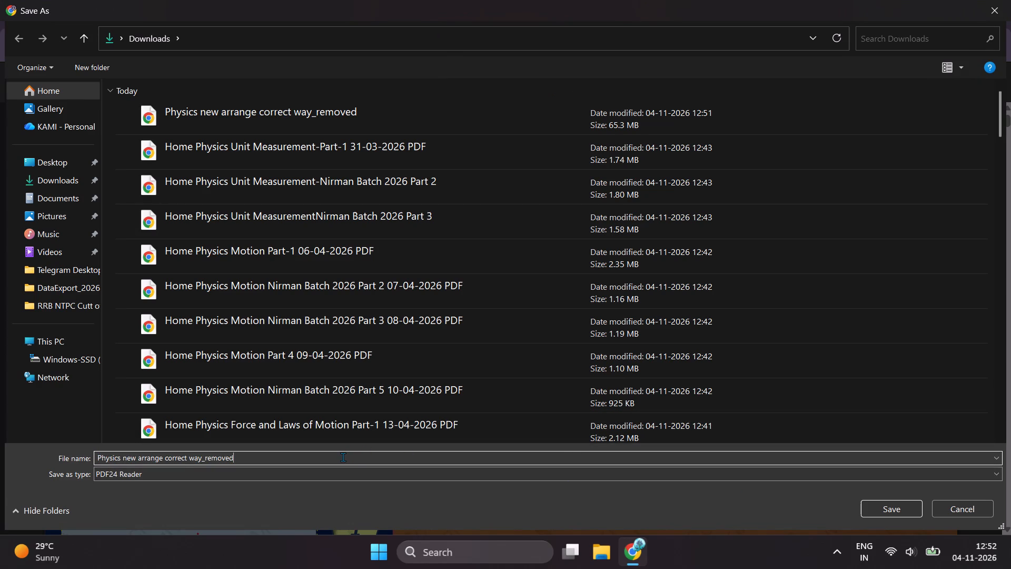
click(343, 457)
key(space)
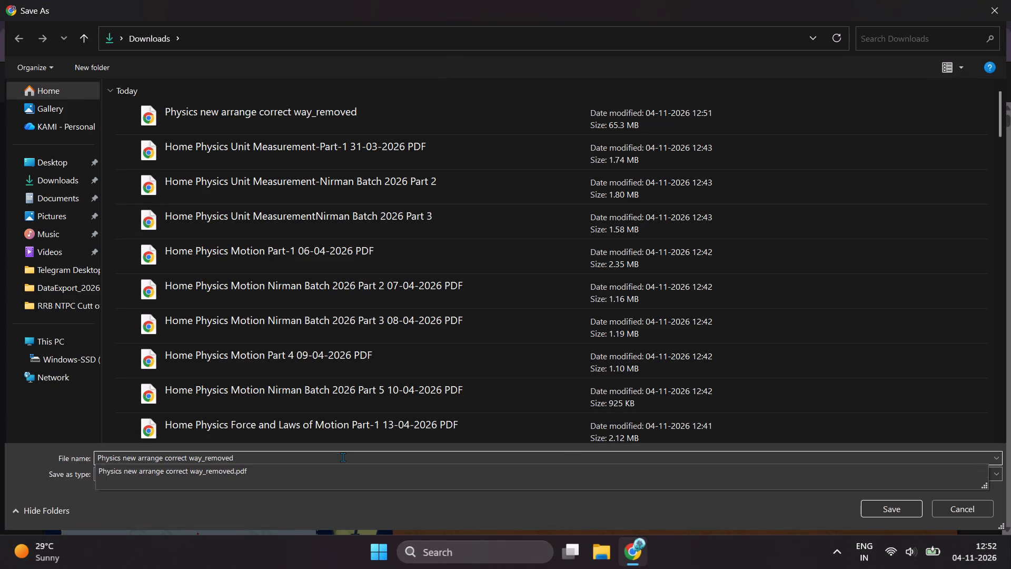
key(BackSpace)
key(BackSpace)
key(BackSpace)
key(BackSpace)
key(BackSpace)
key(BackSpace)
key(BackSpace)
key(BackSpace)
key(BackSpace)
key(BackSpace)
key(BackSpace)
key(BackSpace)
key(BackSpace)
key(BackSpace)
key(BackSpace)
key(BackSpace)
key(BackSpace)
key(BackSpace)
key(BackSpace)
key(BackSpace)
key(BackSpace)
key(BackSpace)
key(BackSpace)
key(BackSpace)
key(BackSpace)
key(BackSpace)
key(BackSpace)
key(BackSpace)
key(BackSpace)
key(BackSpace)
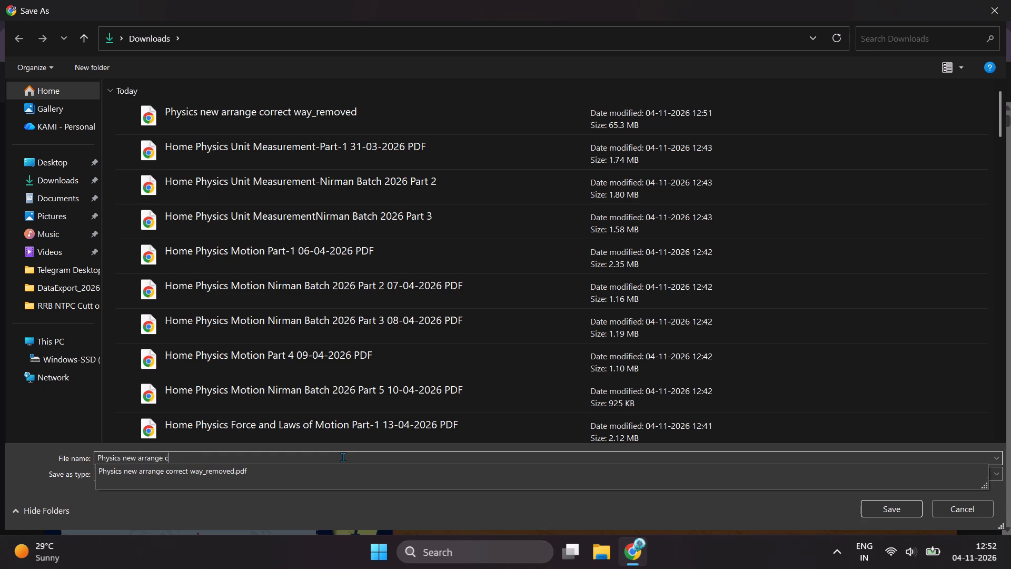
key(BackSpace)
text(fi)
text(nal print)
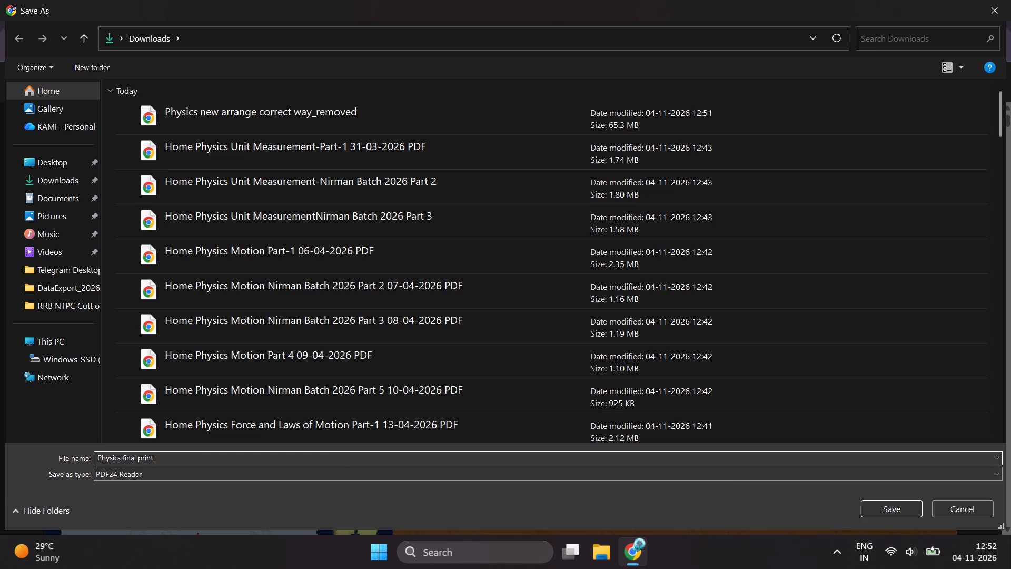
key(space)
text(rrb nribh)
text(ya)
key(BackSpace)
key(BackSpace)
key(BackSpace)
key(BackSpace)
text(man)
Save the four-per-sheet print PDF in Downloads under the name Physics final print rrb nriman.
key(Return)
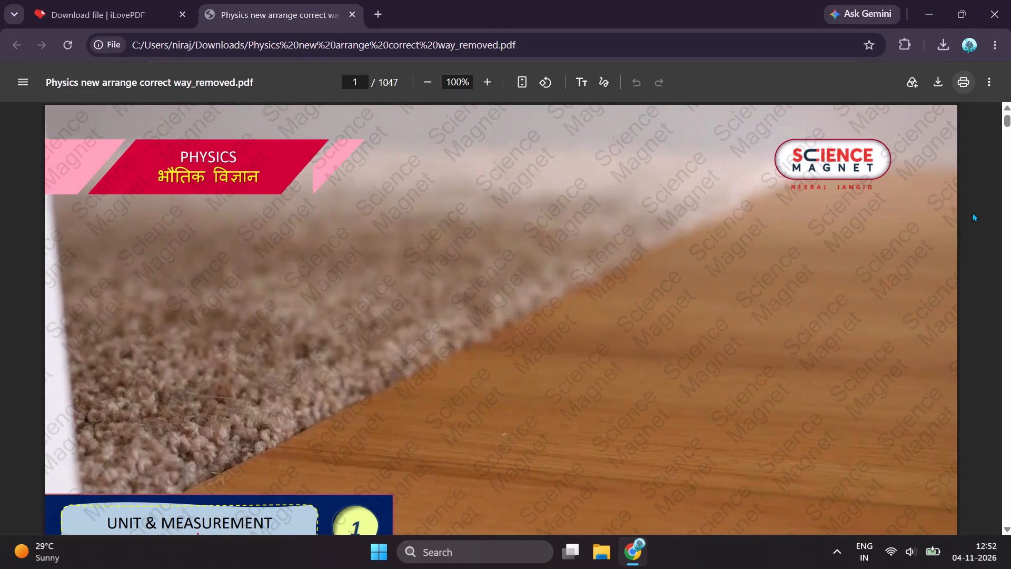
Copy the Physics final print rrb nriman PDF from the recent files in File Explorer.
click(600, 560)
right_click(395, 397)
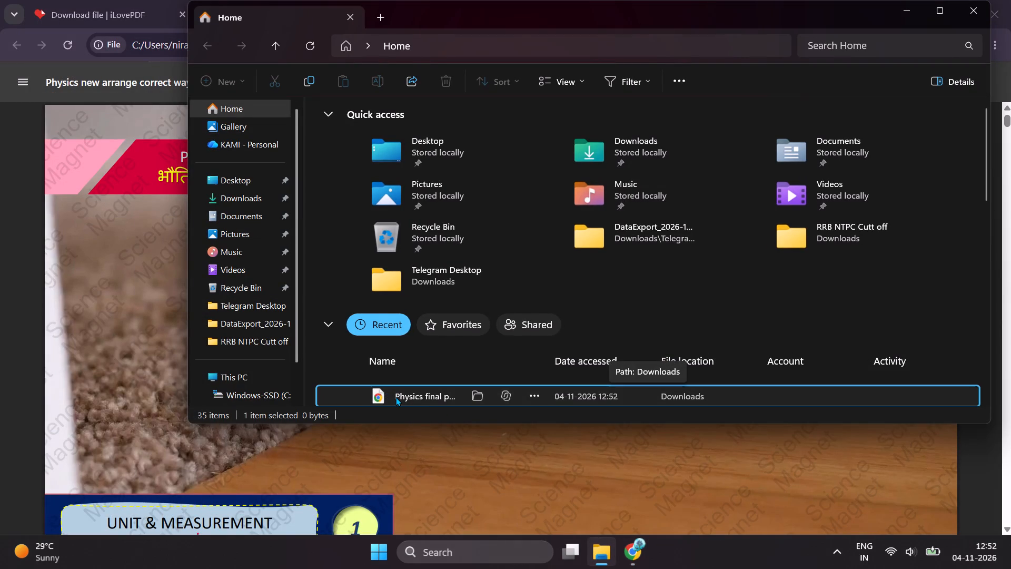
click(304, 82)
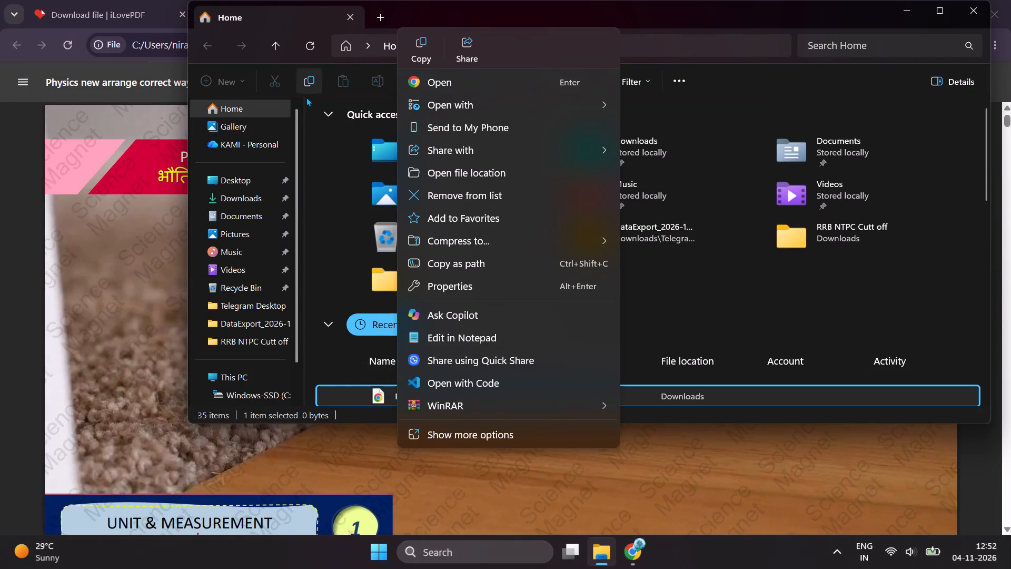
click(325, 242)
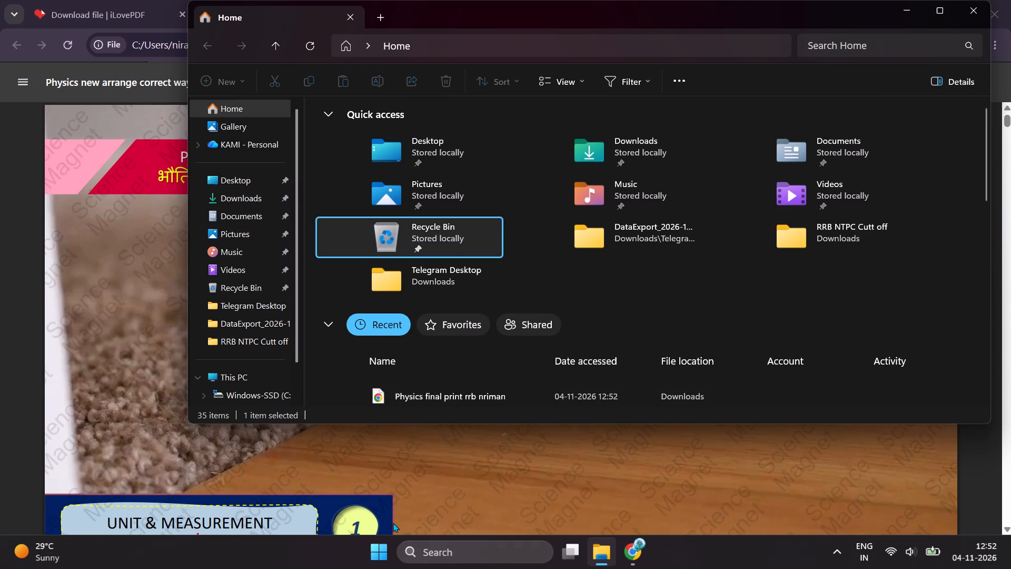
Find the WhatsApp desktop app on the computer and open it.
click(445, 554)
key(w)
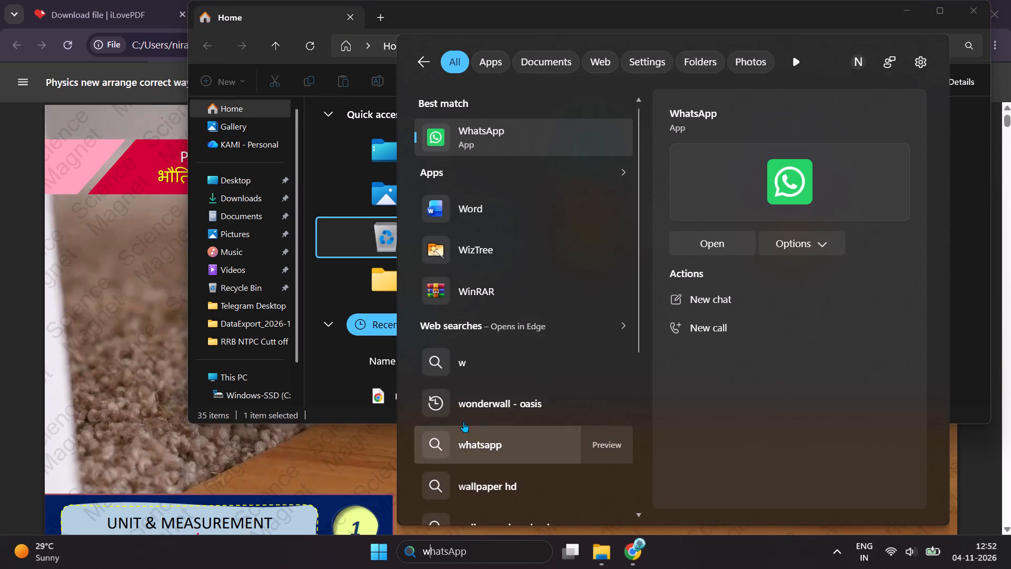
click(464, 137)
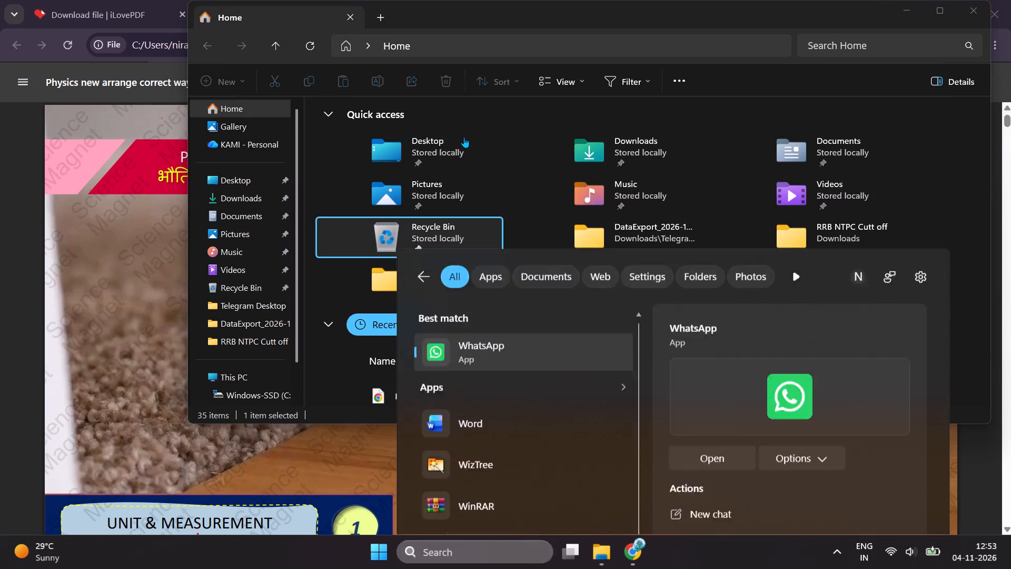
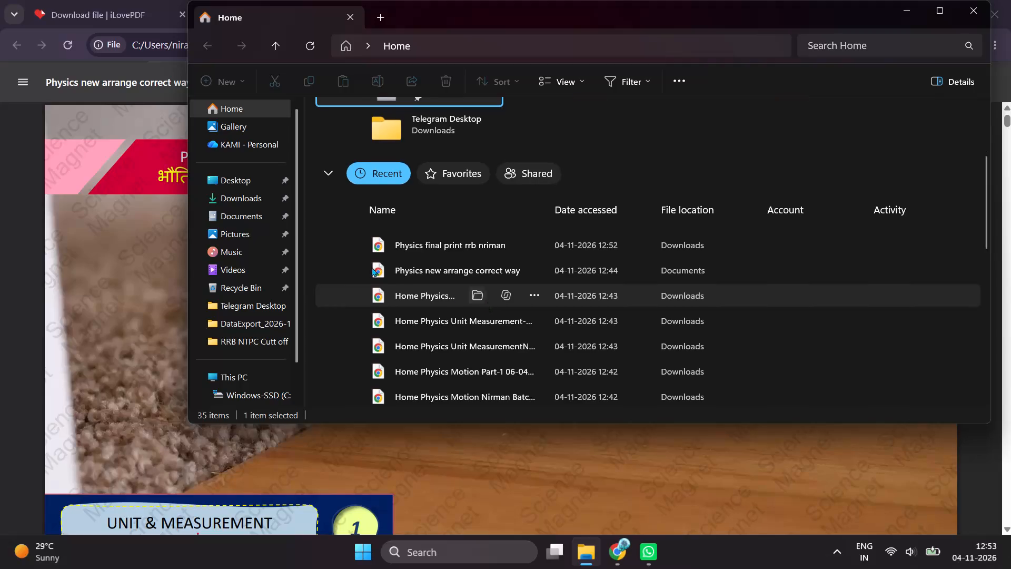
In the Downloads folder, delete the three full rows of Home Physics lecture PDFs, from the second row's Force and Laws file through Electricity Part 5.
click(237, 203)
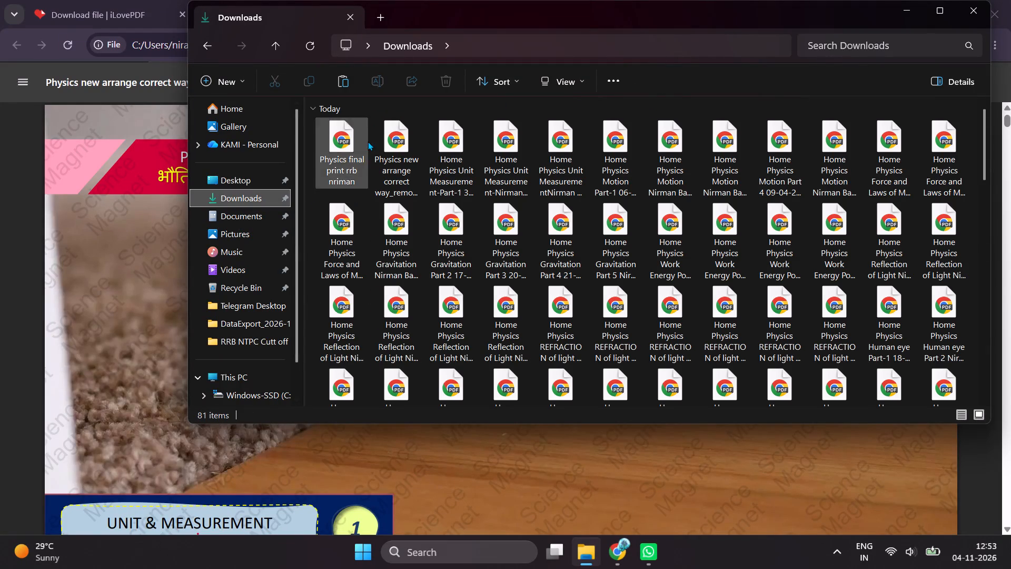
click(365, 123)
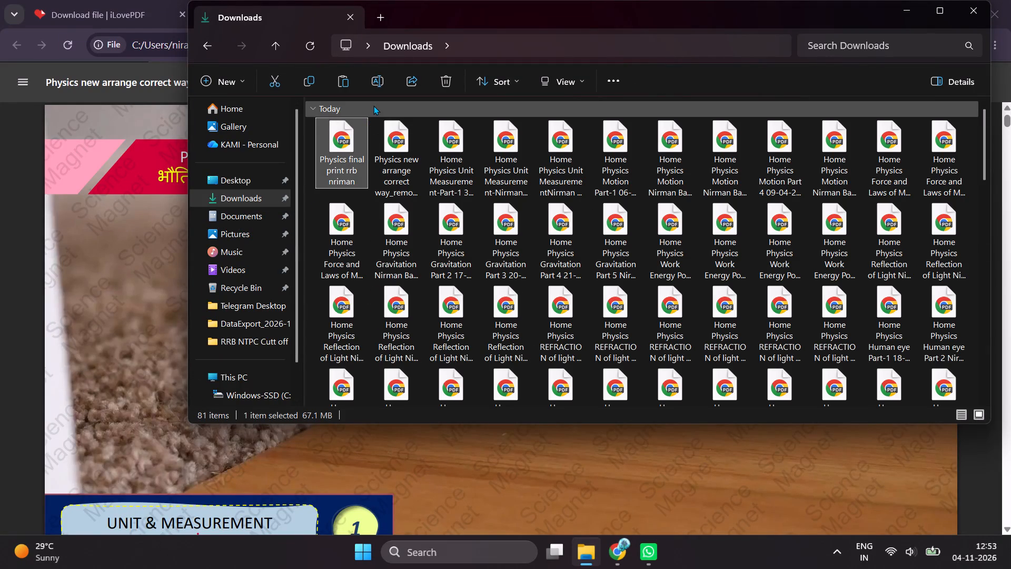
click(373, 115)
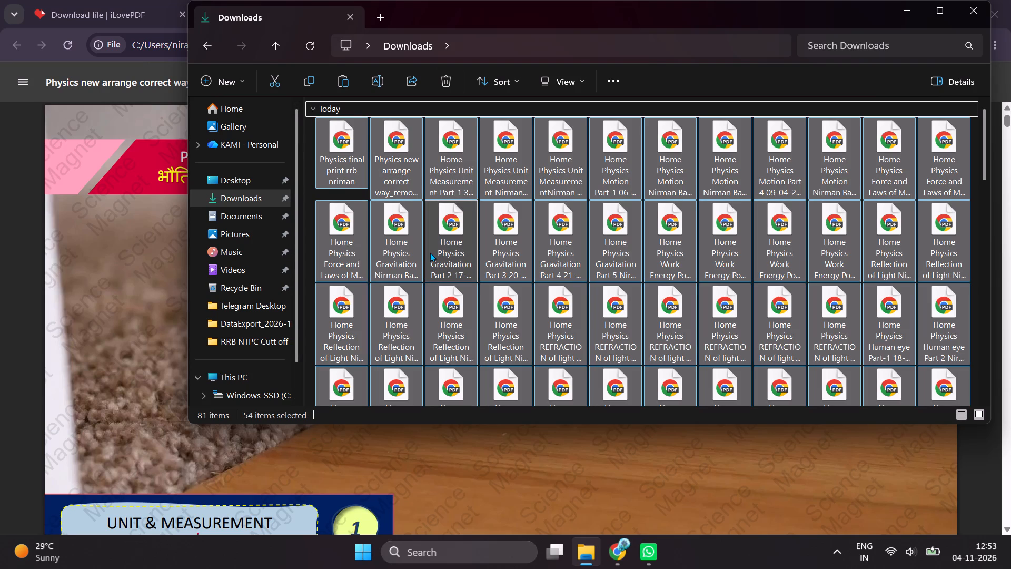
click(309, 263)
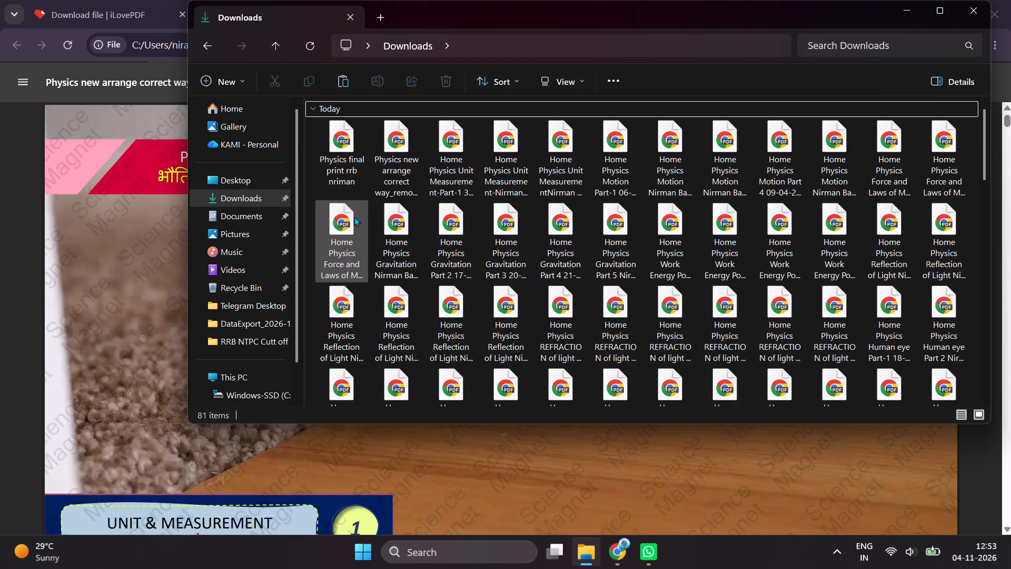
drag(312, 209, 706, 311)
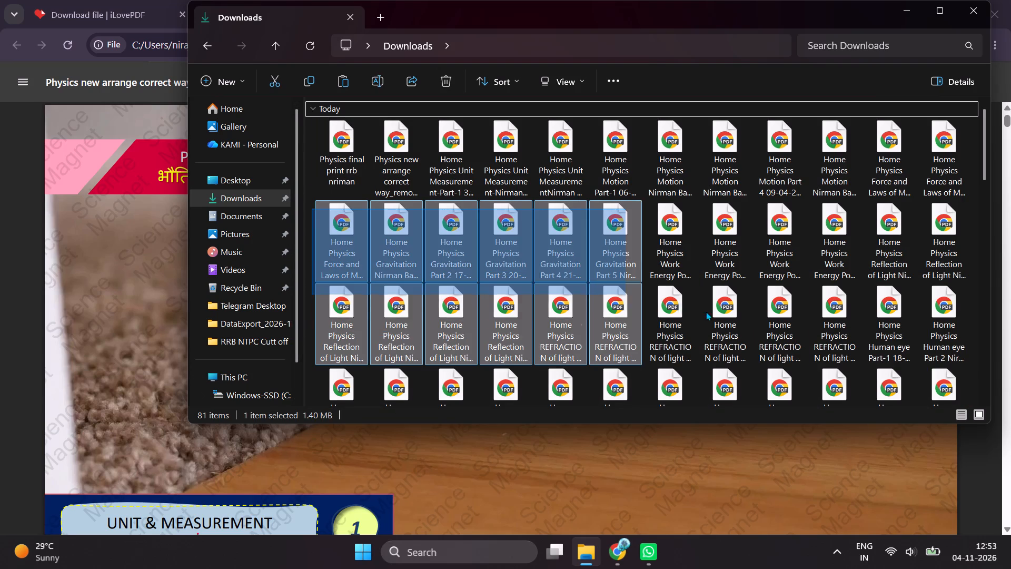
drag(706, 311, 944, 406)
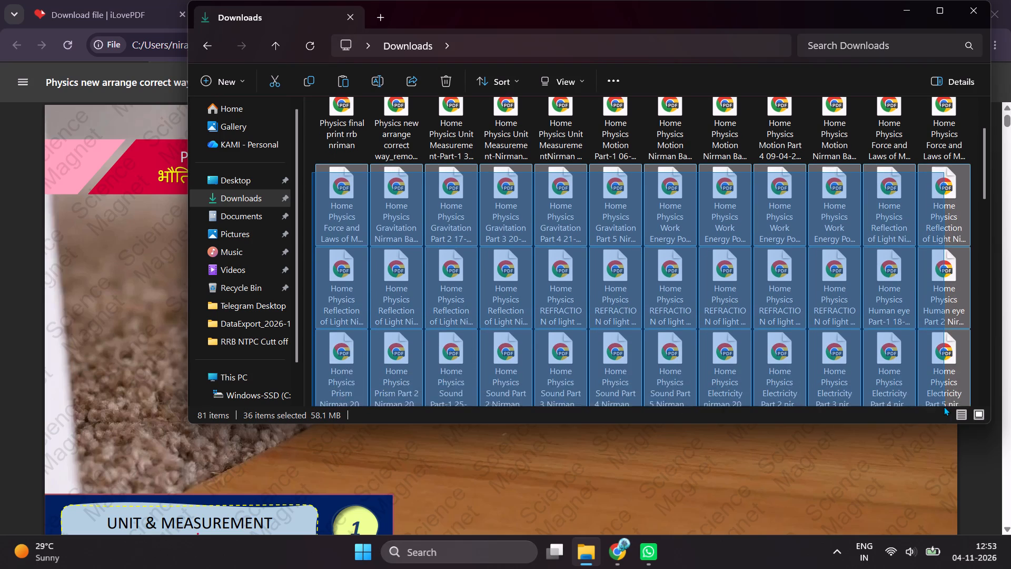
drag(944, 406, 915, 327)
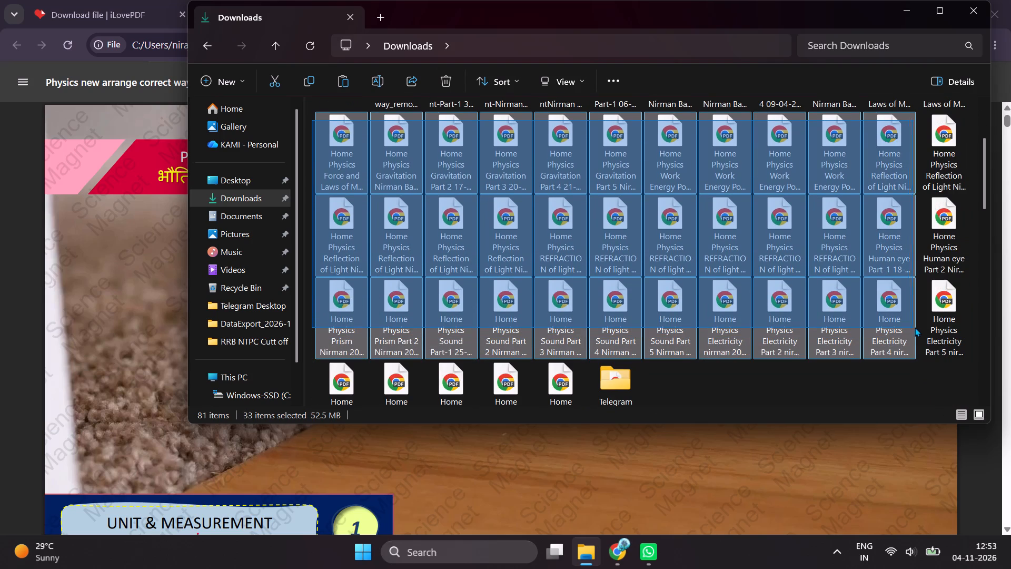
drag(915, 327, 955, 323)
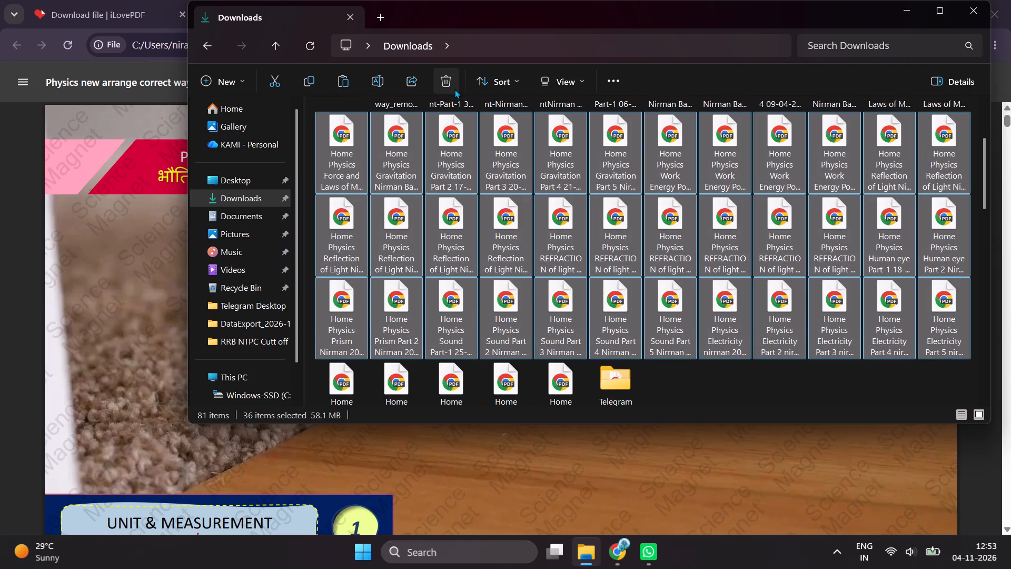
click(454, 89)
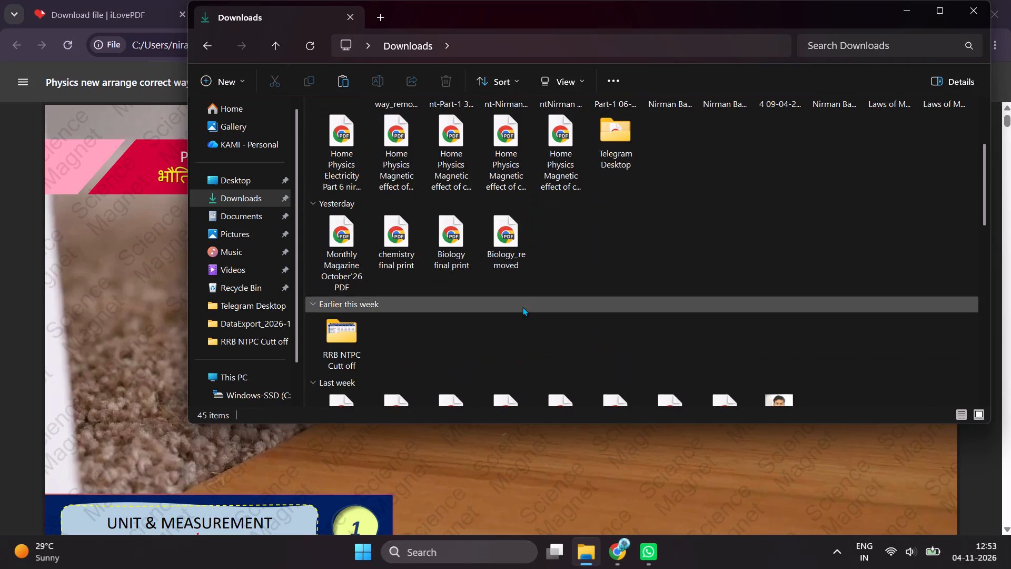
Delete the individual Home Physics lecture PDFs and the Physics new arrange correct way_removed file from Downloads, keeping Physics final print rrb nriman.
click(590, 189)
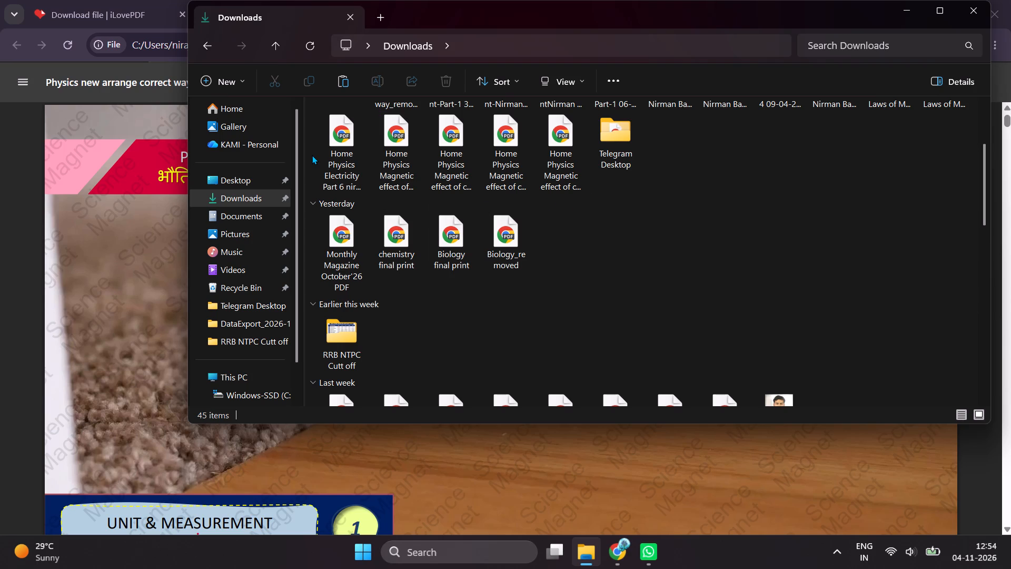
drag(312, 155, 544, 159)
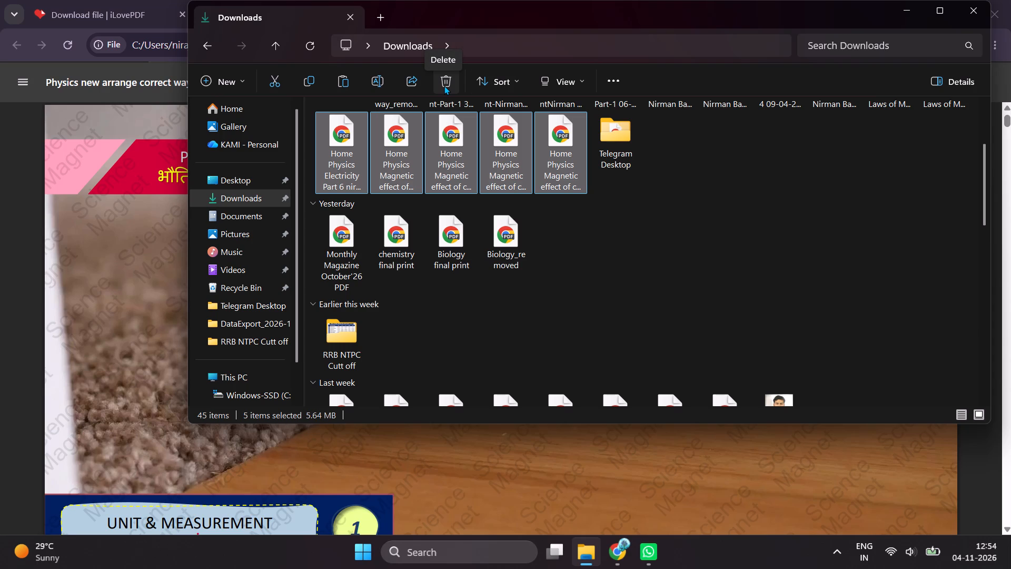
click(444, 85)
scroll(619, 188, up, 3)
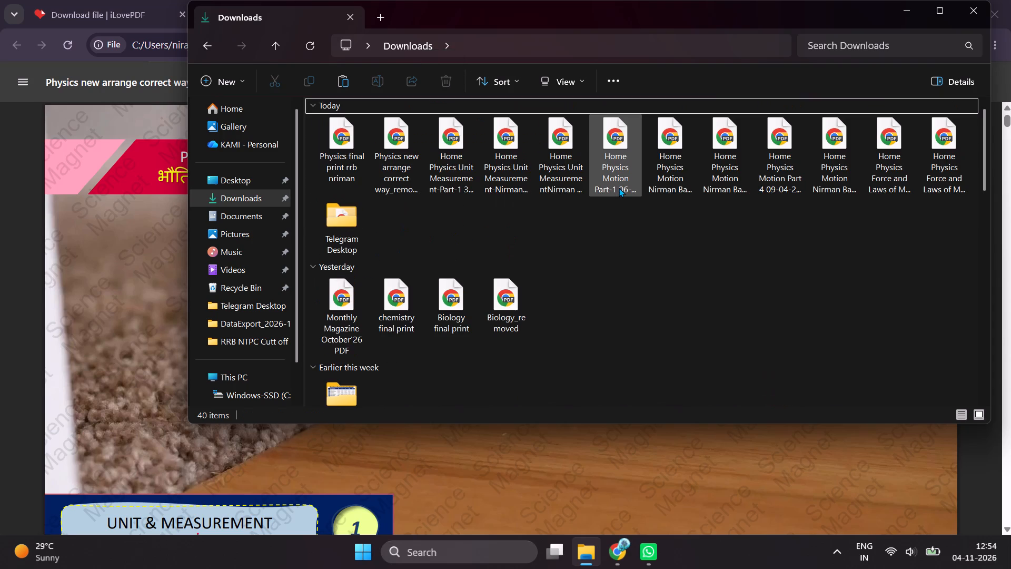
scroll(619, 188, up, 2)
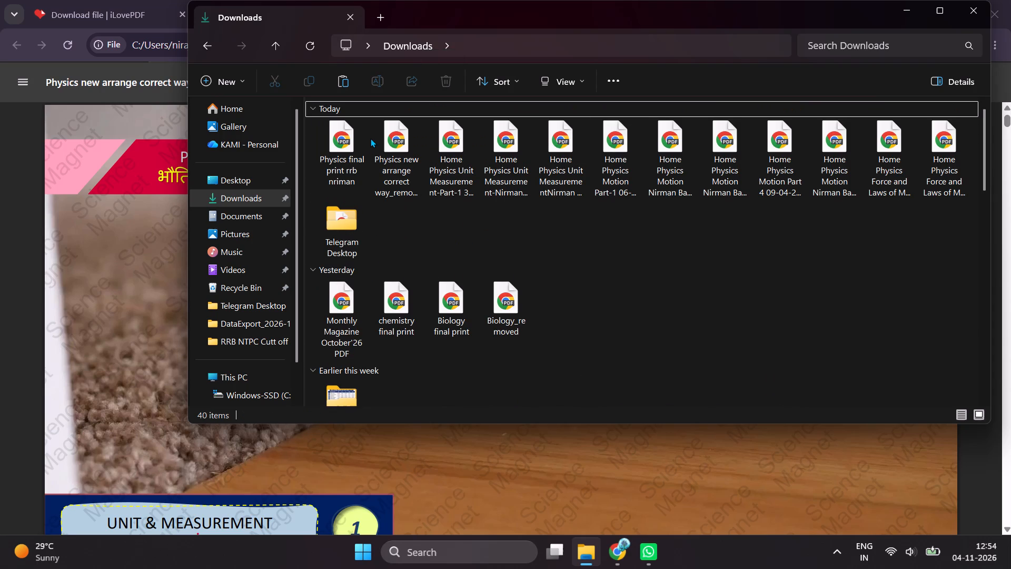
drag(370, 138, 903, 144)
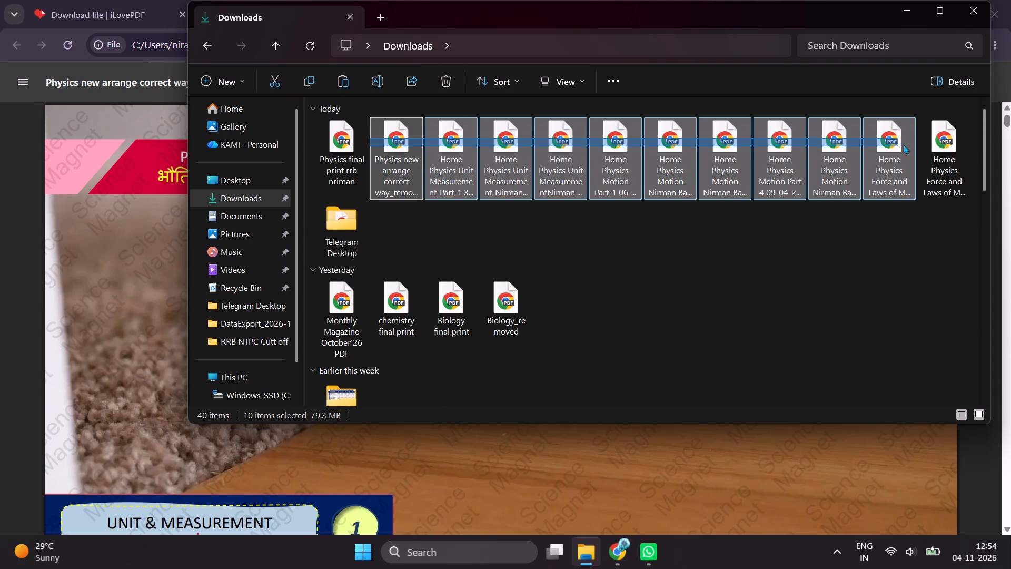
drag(903, 144, 937, 145)
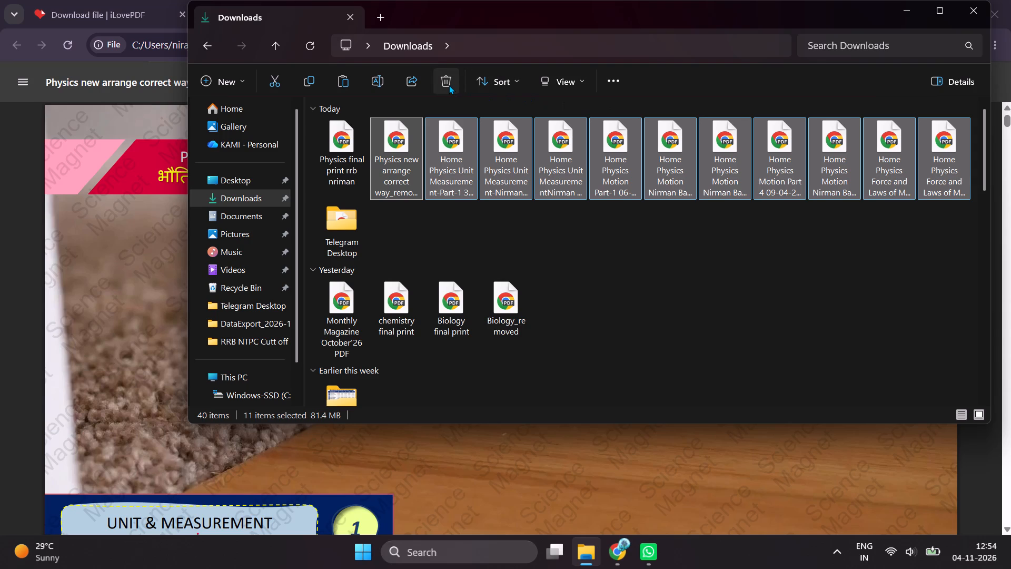
click(449, 85)
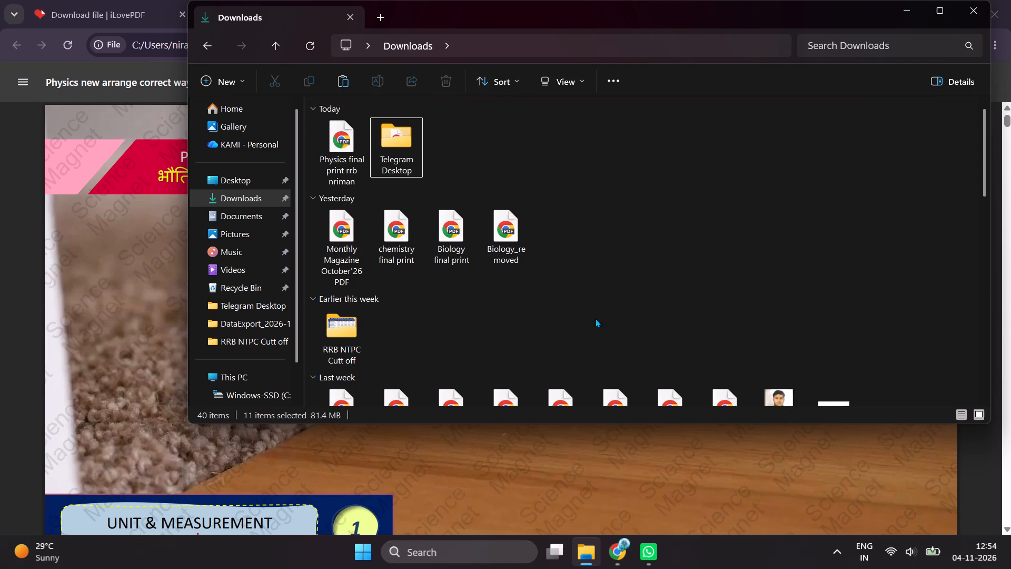
Open the Biology final print PDF from Downloads and examine how the slides are laid out on its first sheet.
double_click(450, 236)
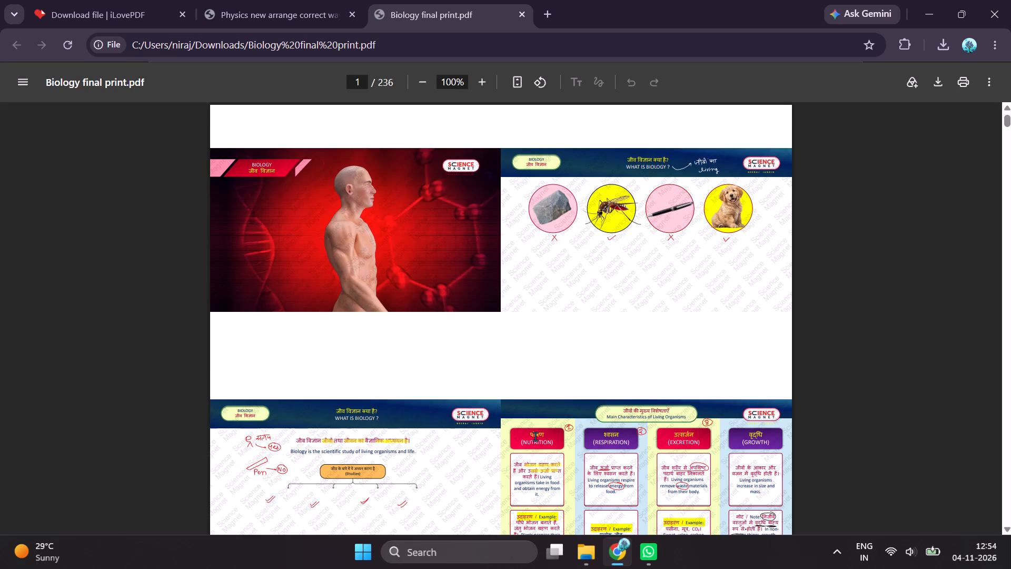
scroll(535, 436, down, 5)
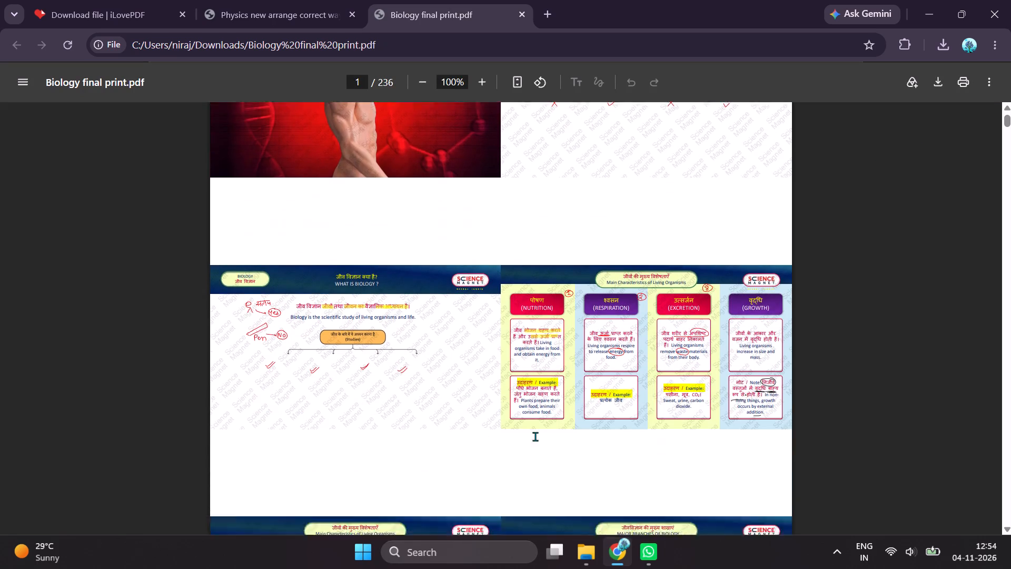
scroll(535, 436, down, 1)
scroll(535, 436, up, 6)
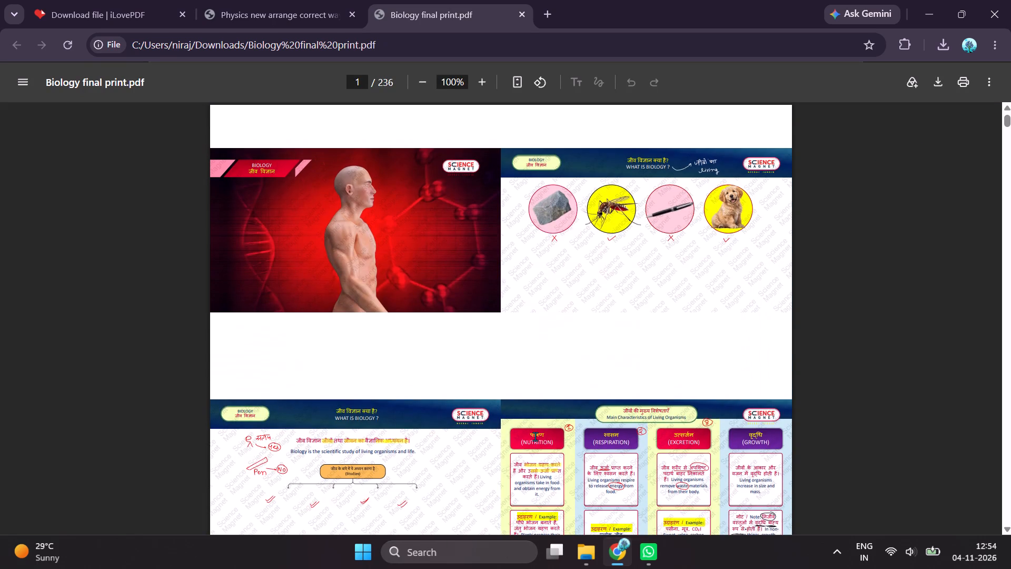
scroll(535, 436, up, 2)
scroll(535, 436, down, 5)
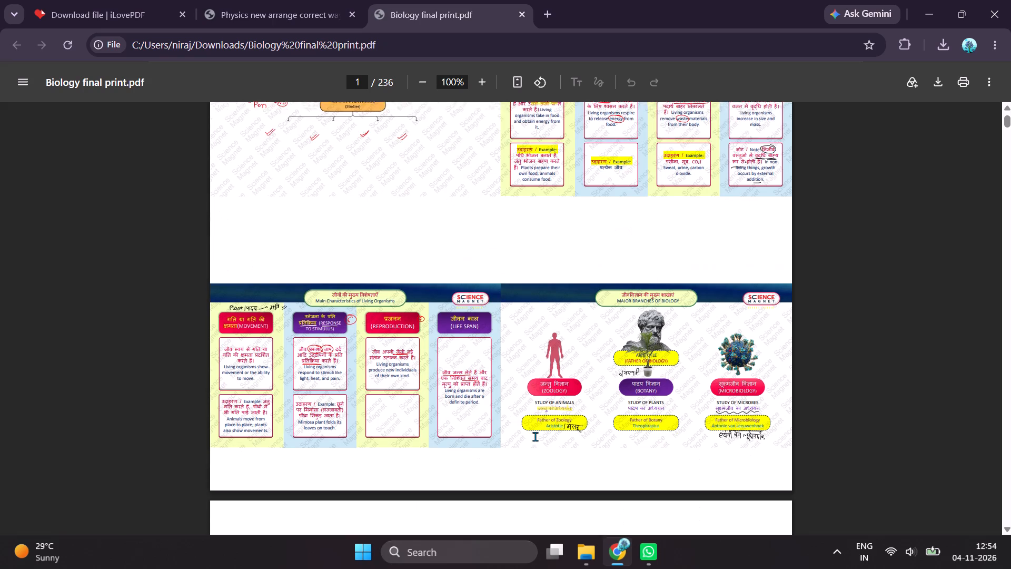
scroll(535, 436, up, 6)
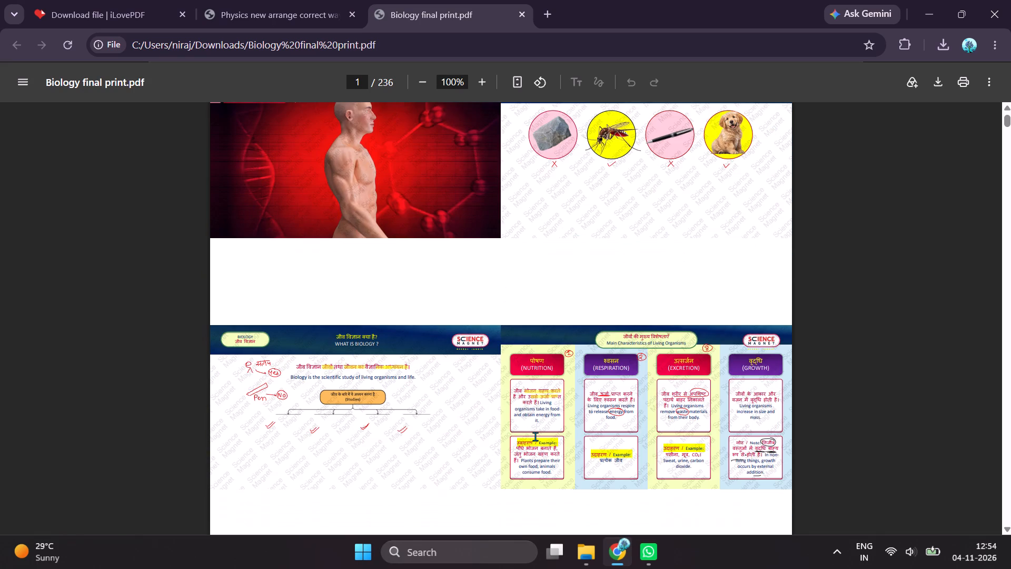
scroll(535, 436, down, 7)
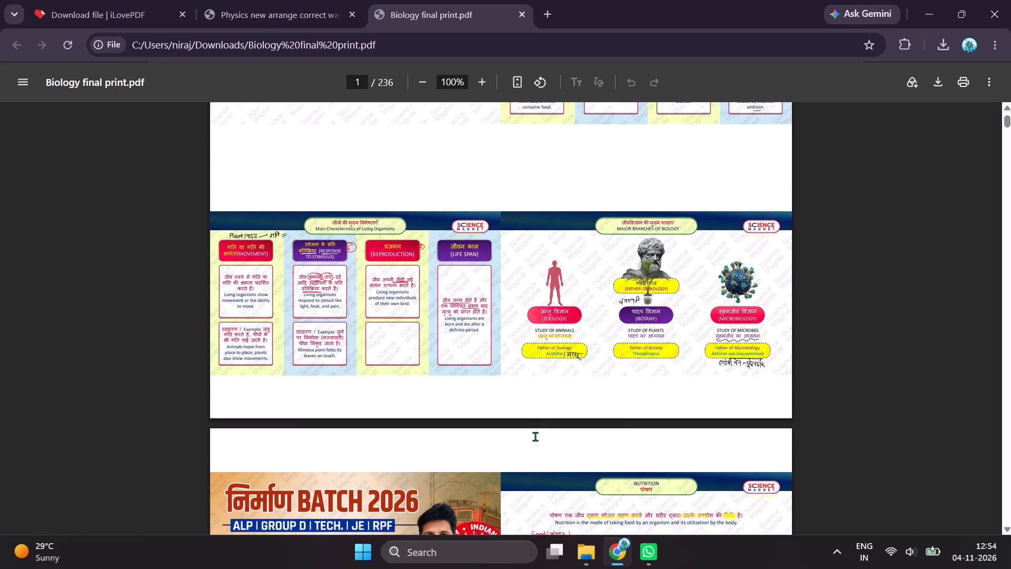
scroll(535, 436, down, 1)
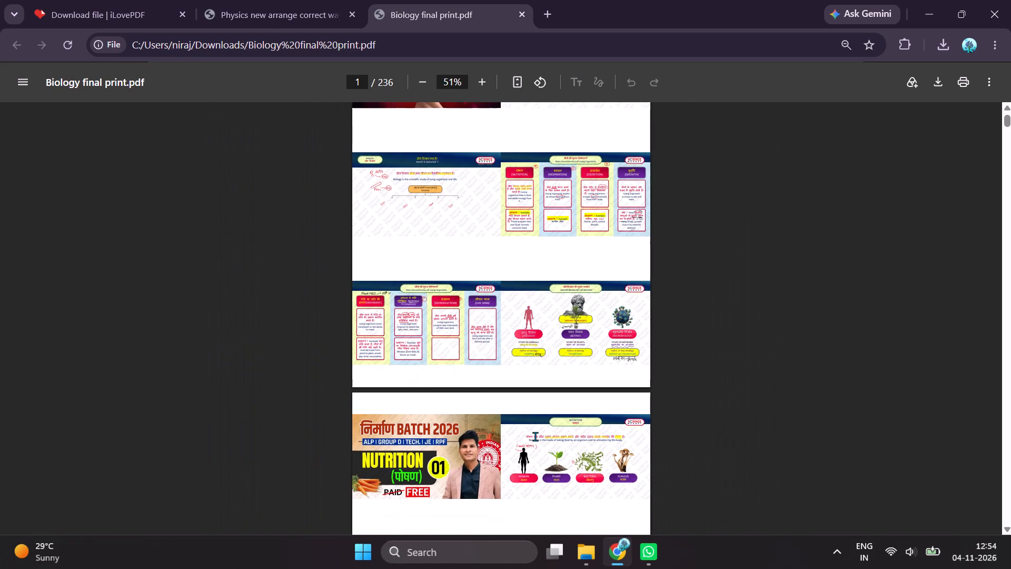
scroll(535, 436, up, 2)
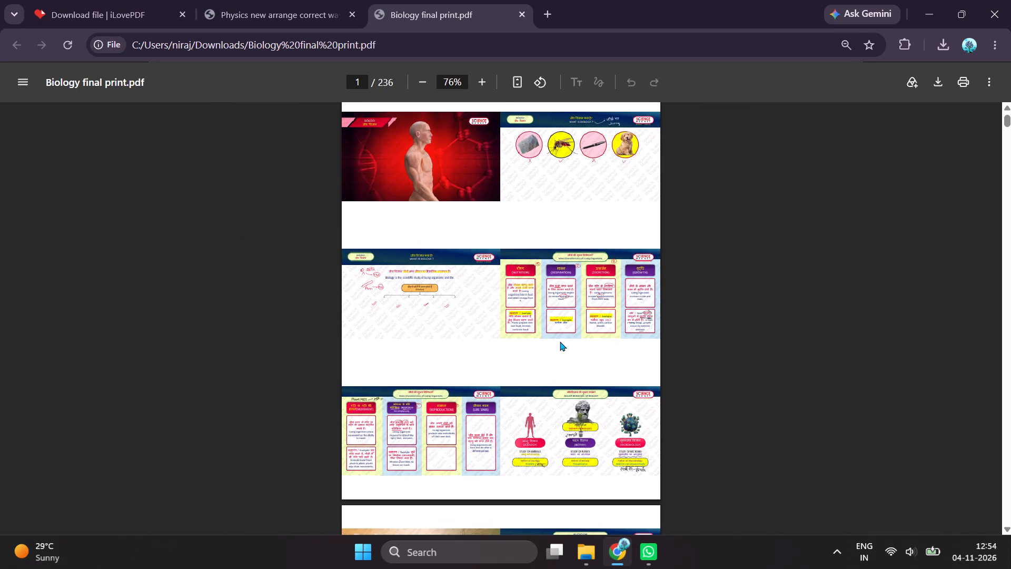
scroll(560, 341, left, 1)
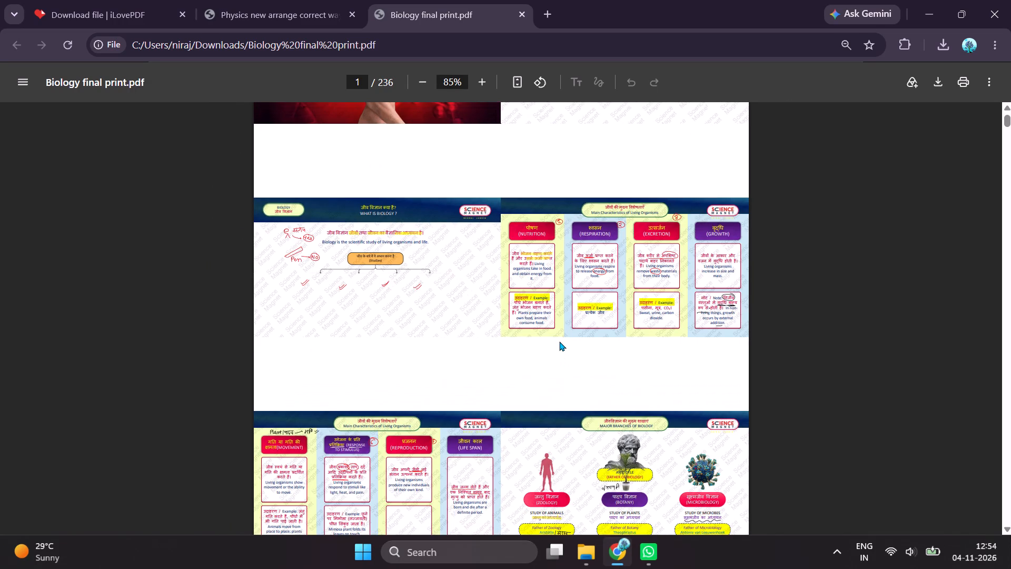
scroll(559, 341, left, 2)
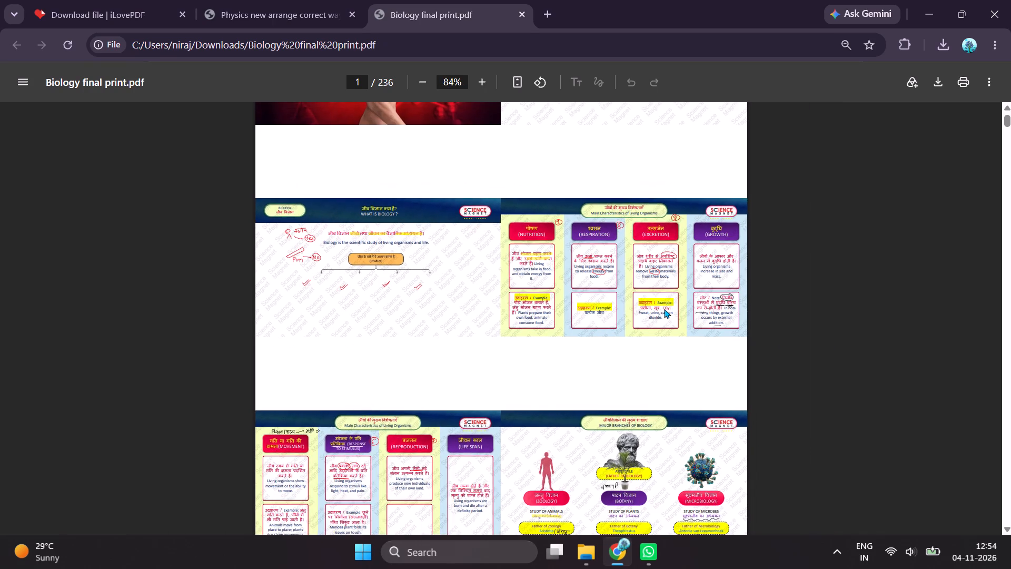
Skim Biology final print from the nutrition slides through the mineral slides on page 19, and close the file.
scroll(664, 309, down, 5)
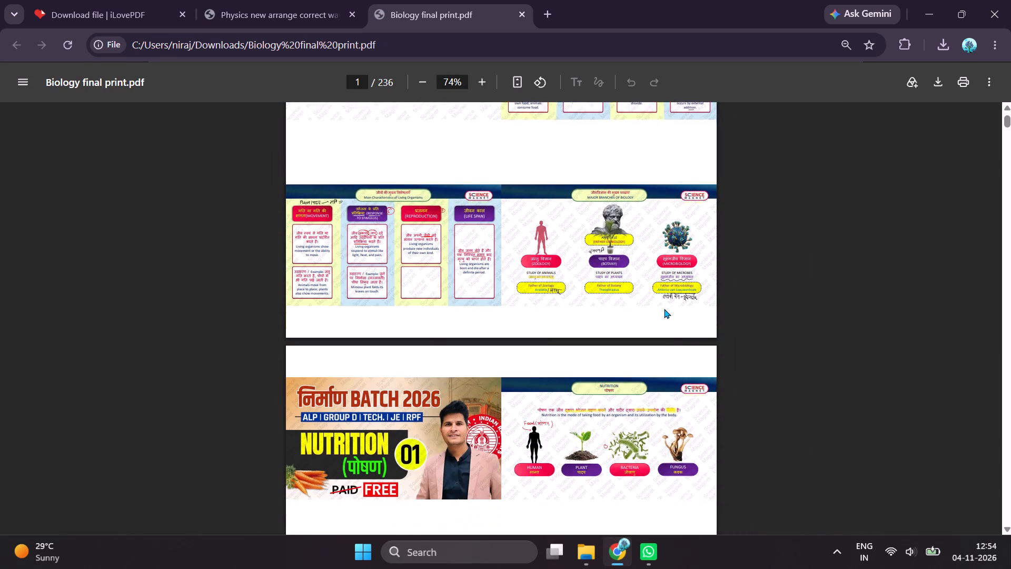
scroll(664, 309, down, 3)
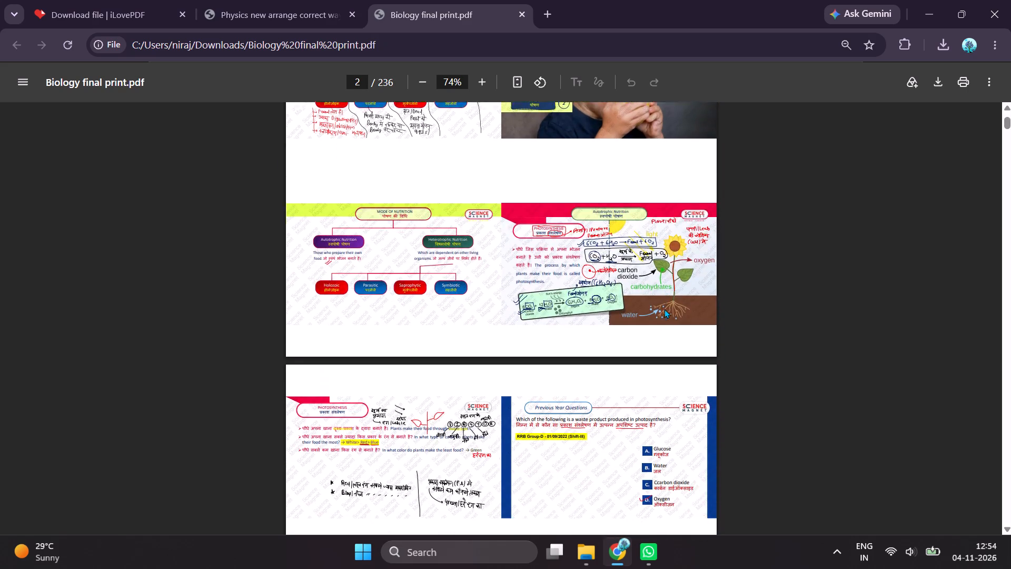
scroll(664, 309, down, 13)
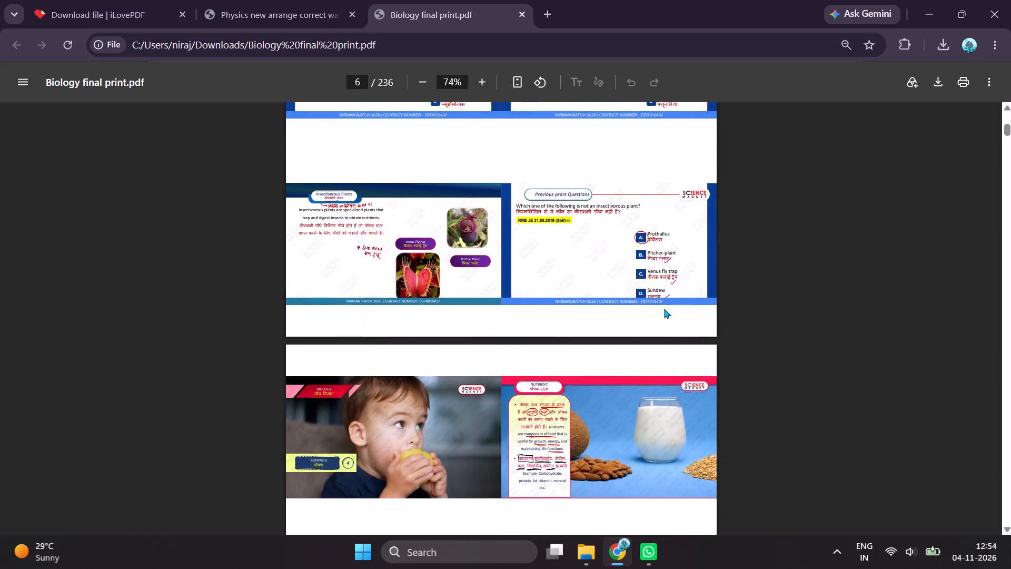
scroll(664, 309, down, 6)
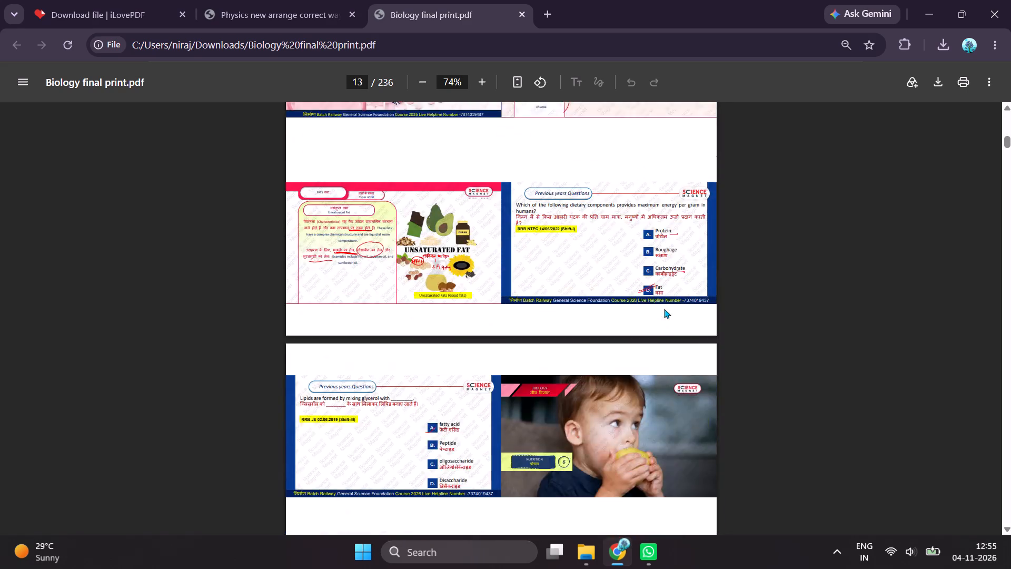
scroll(664, 309, down, 1)
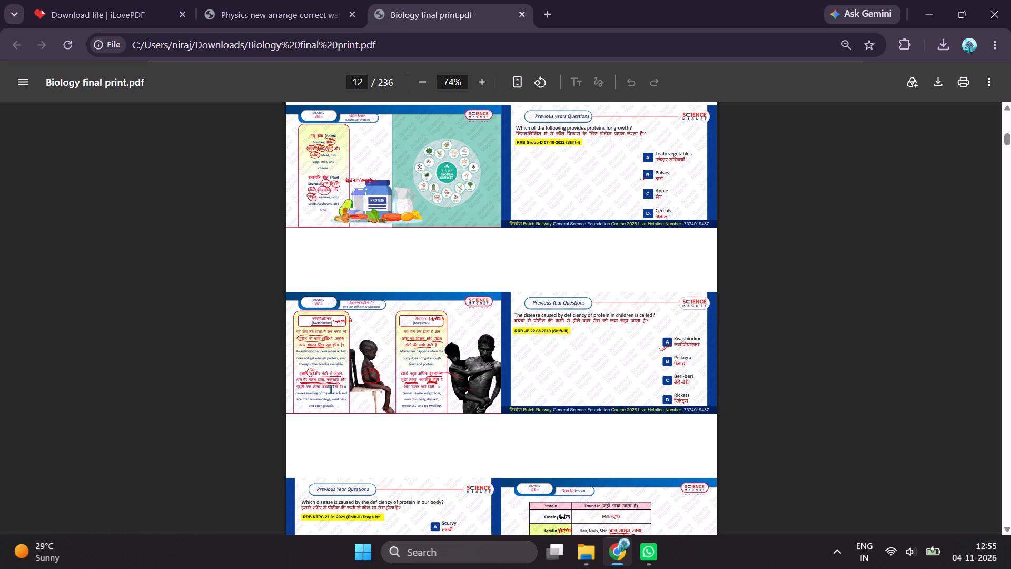
scroll(361, 379, left, 1)
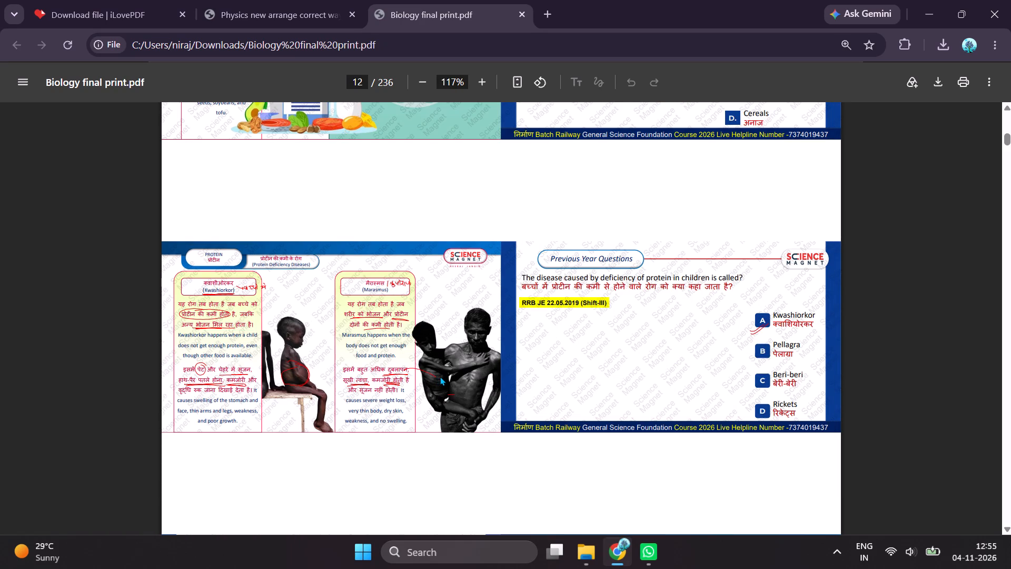
scroll(440, 376, down, 10)
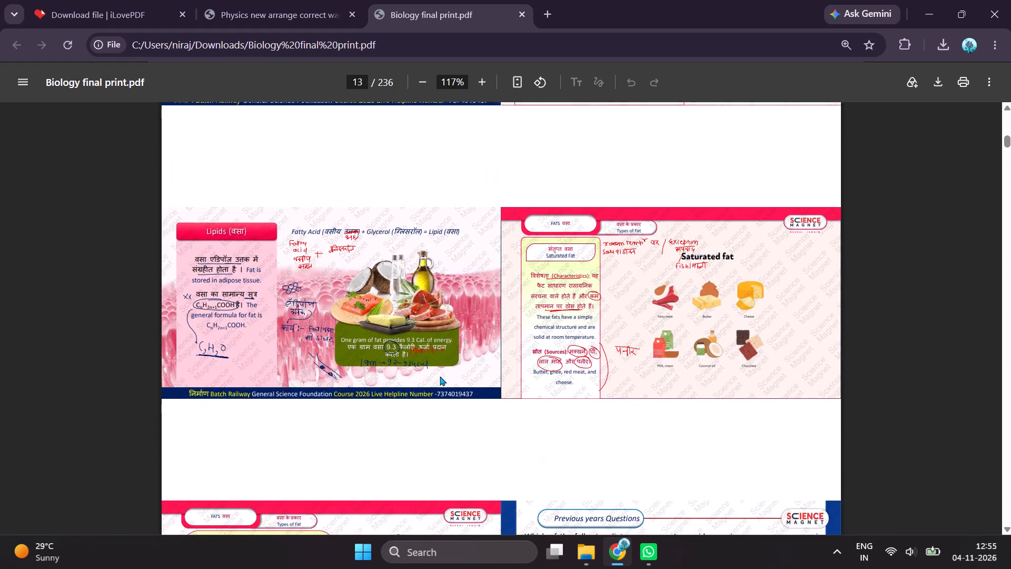
scroll(440, 376, down, 13)
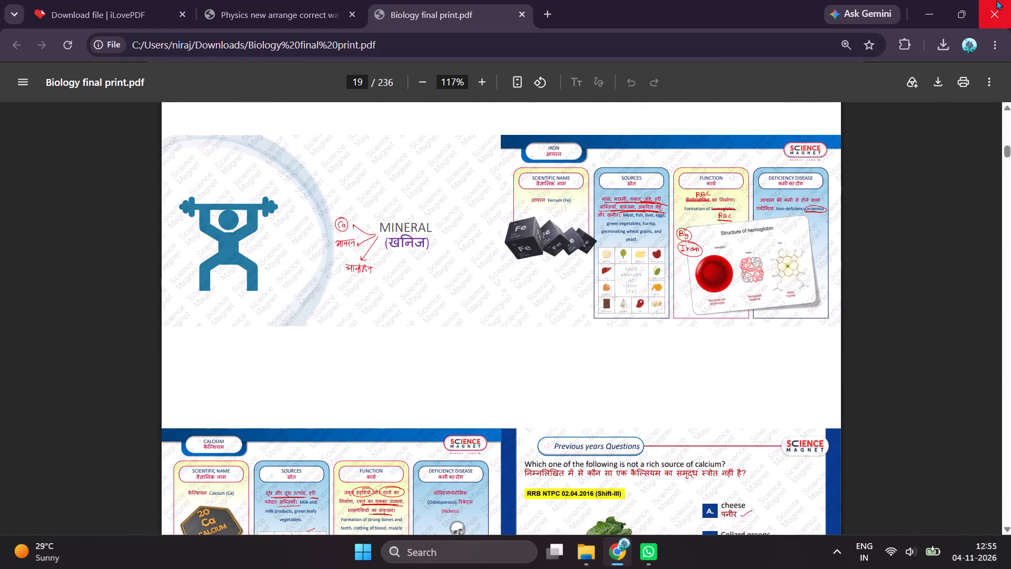
click(996, 0)
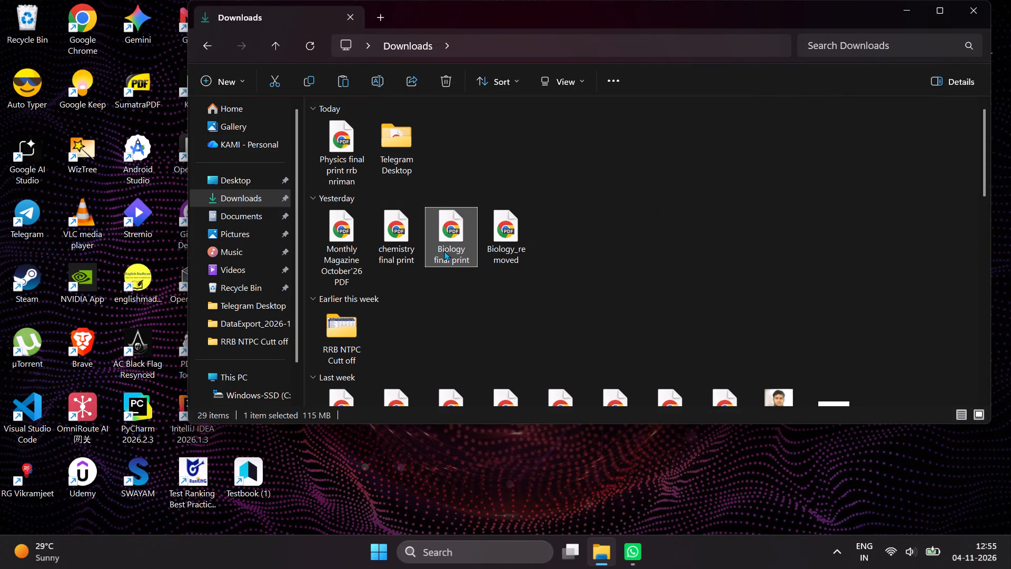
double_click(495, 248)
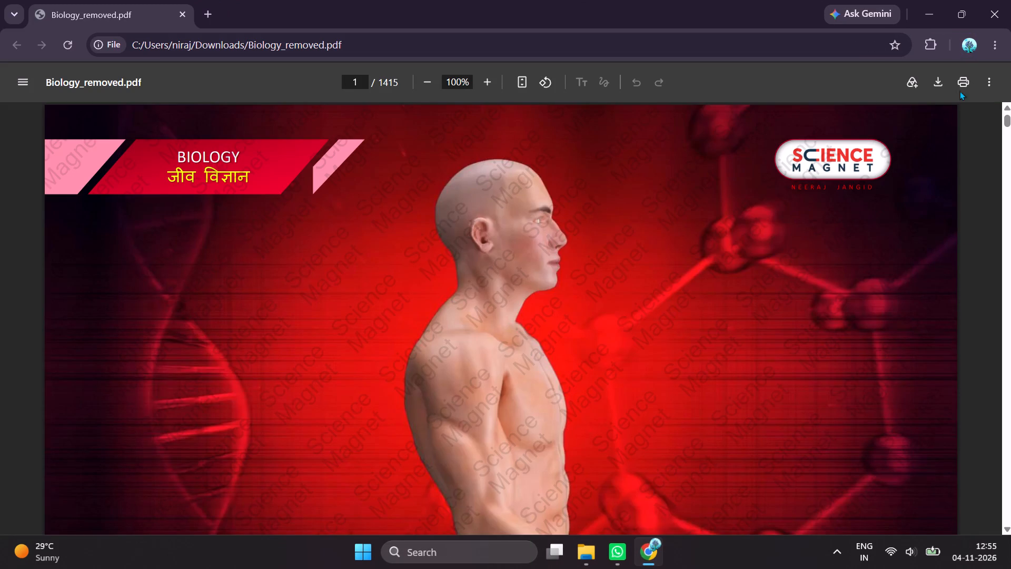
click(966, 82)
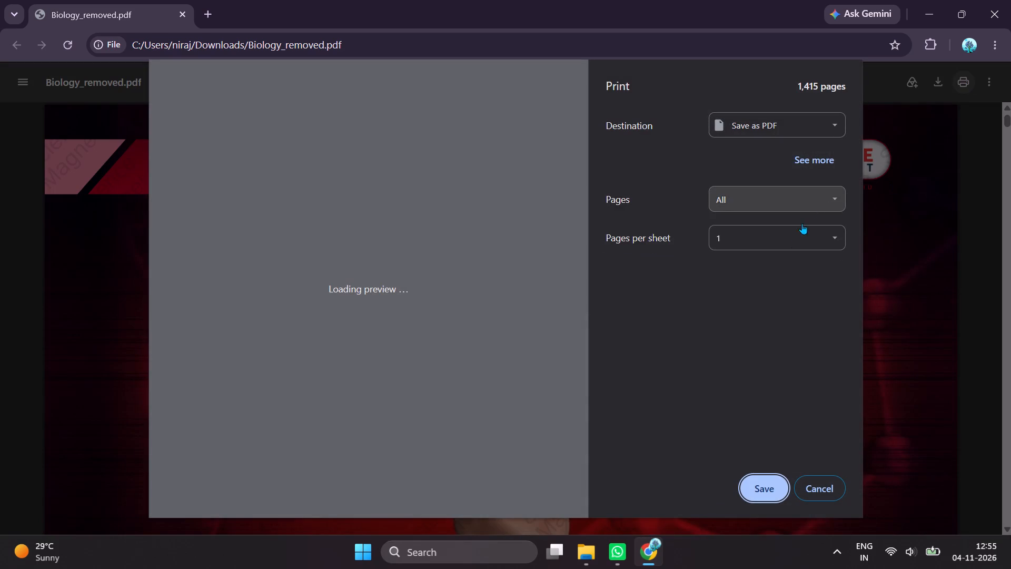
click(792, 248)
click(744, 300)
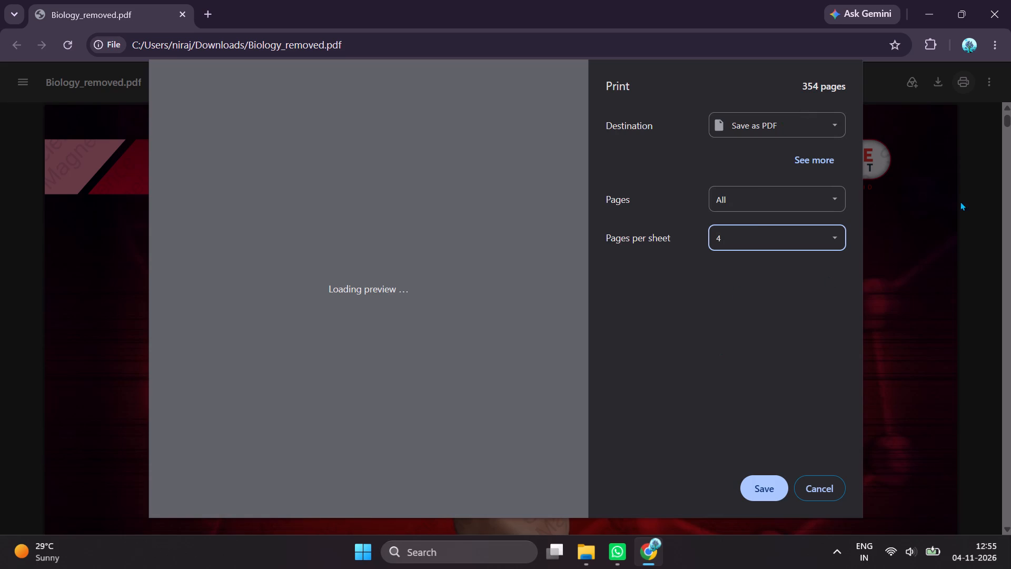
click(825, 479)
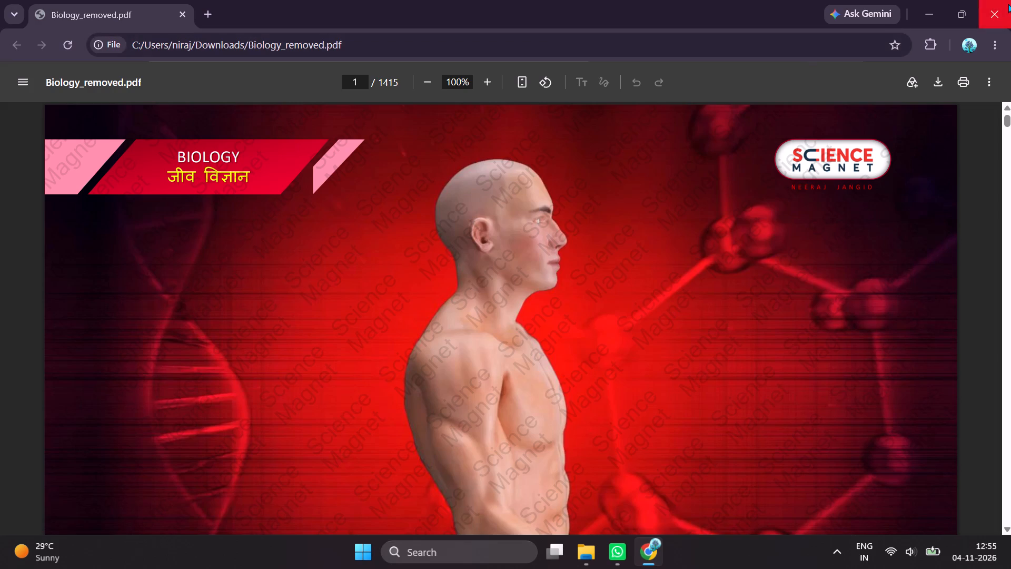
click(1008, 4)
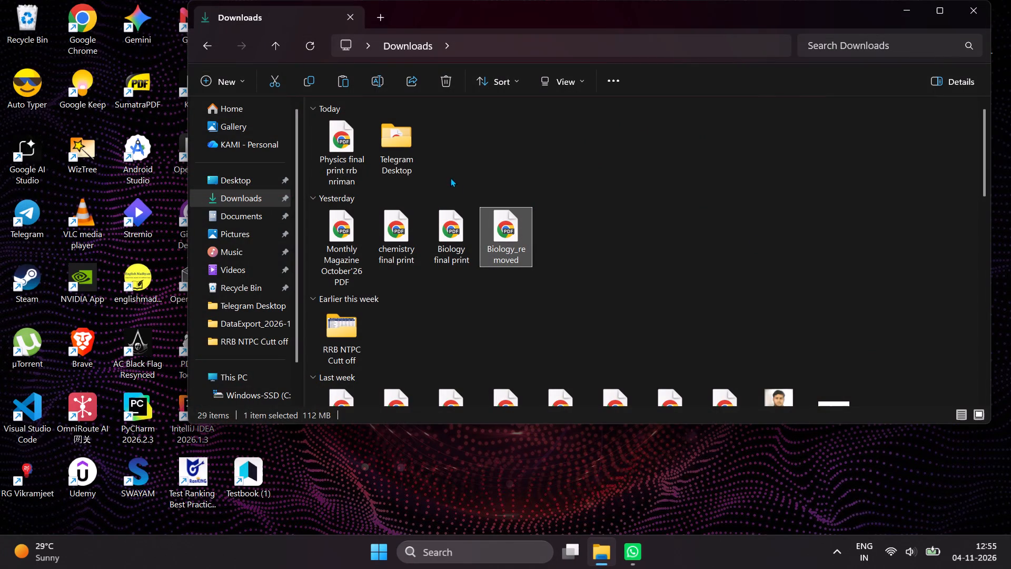
Open the chemistry final print PDF, skim its sheets from the matter chapter to the mixture slides around page 26, and close it.
double_click(389, 231)
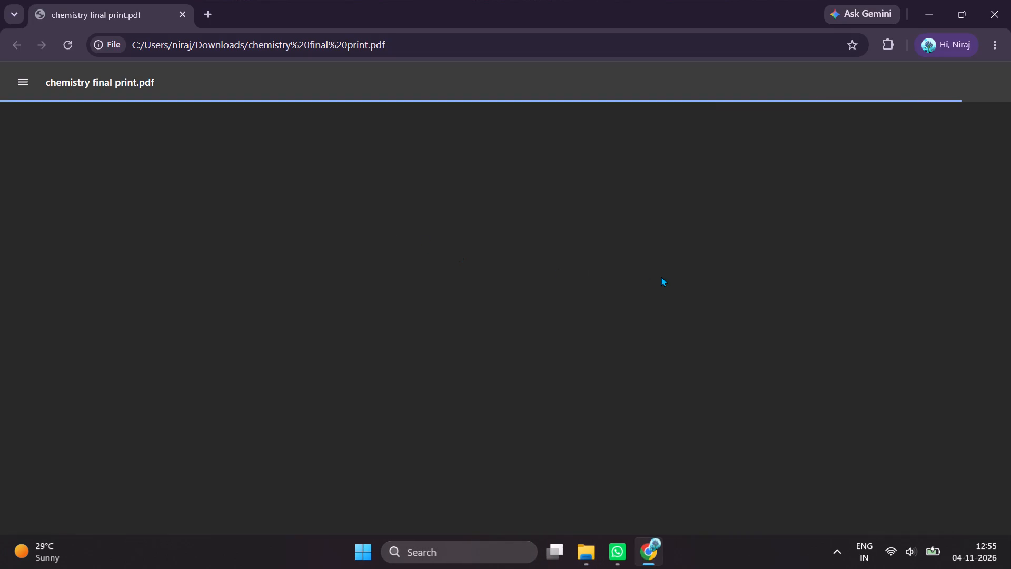
scroll(544, 342, down, 2)
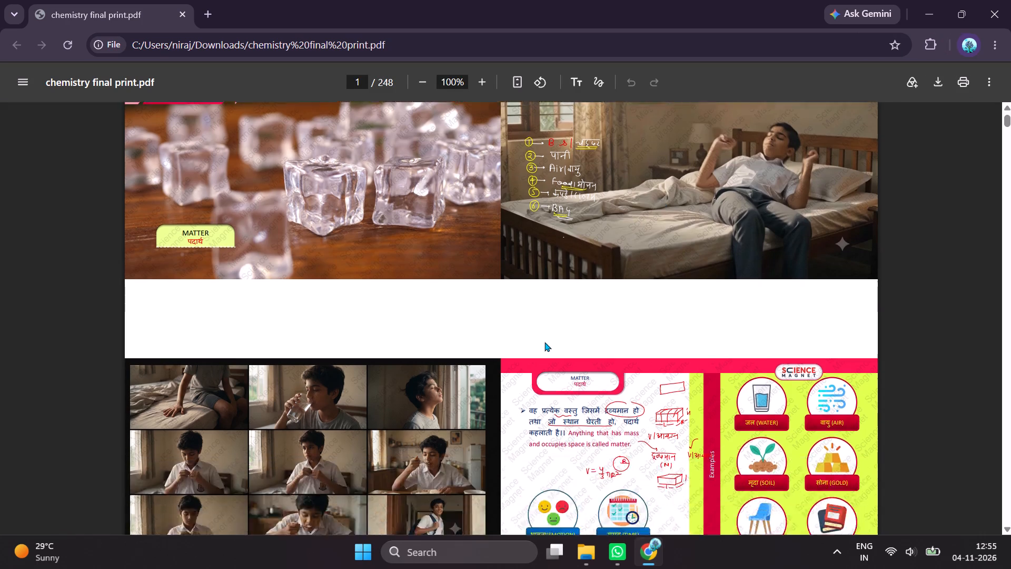
scroll(544, 342, down, 11)
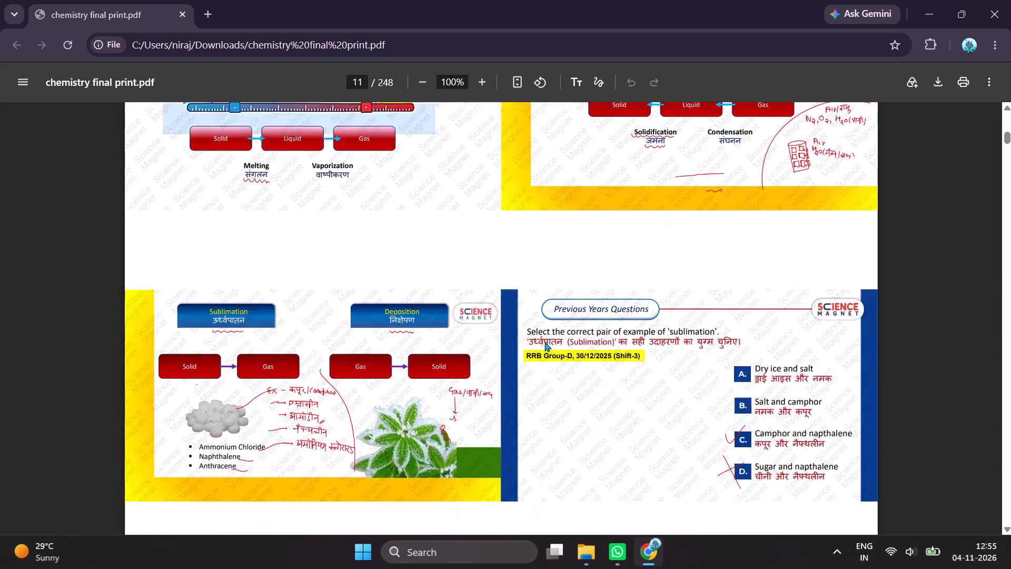
scroll(544, 342, down, 13)
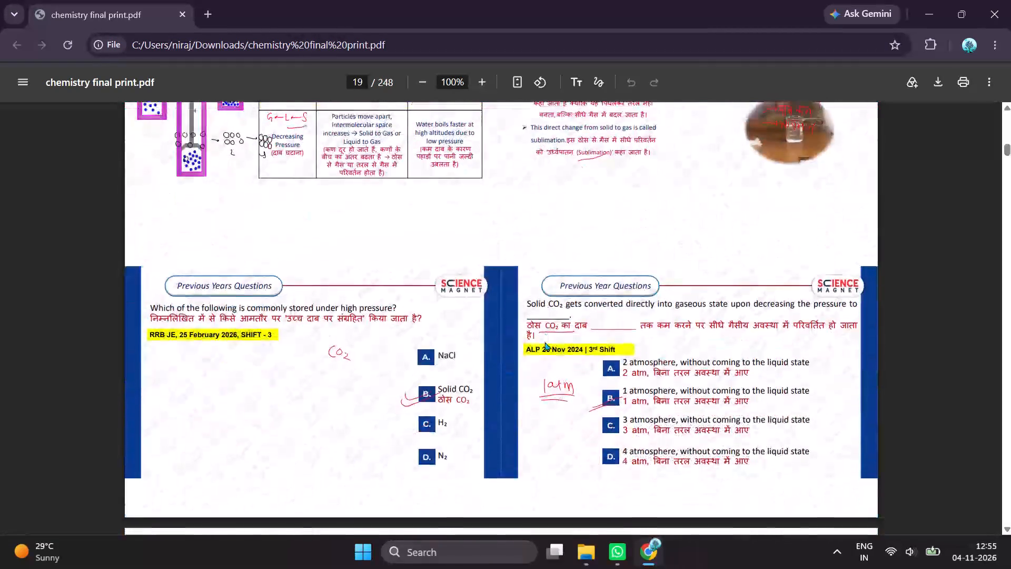
scroll(544, 342, down, 16)
scroll(544, 342, down, 7)
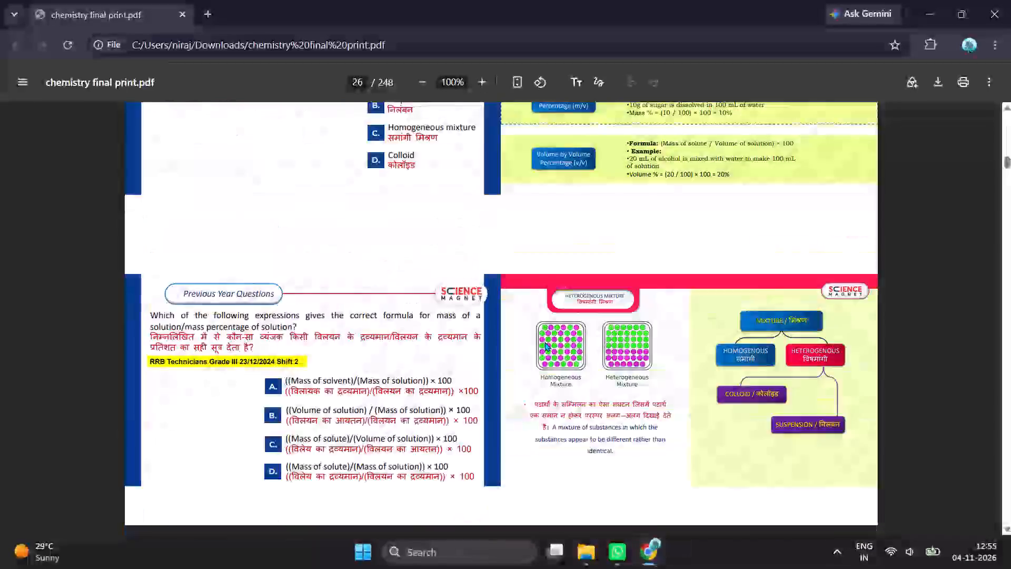
click(1010, 0)
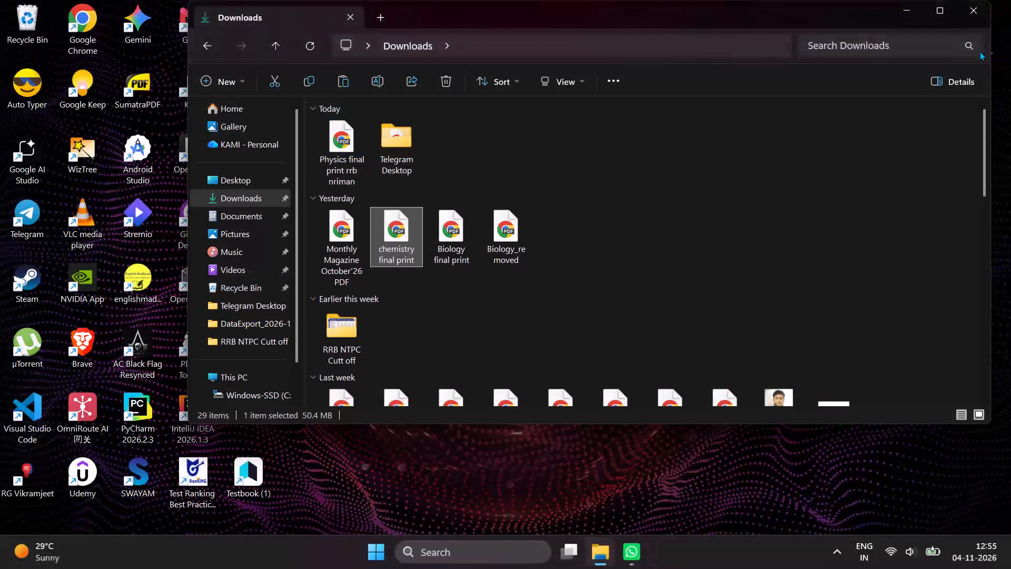
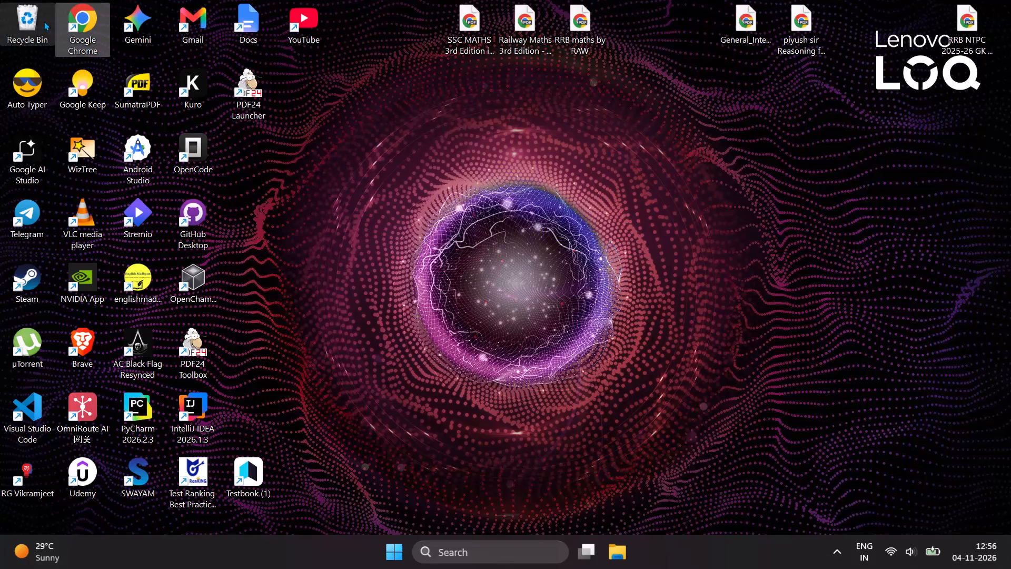
Empty the Recycle Bin, permanently deleting all the items in it.
right_click(28, 11)
click(61, 94)
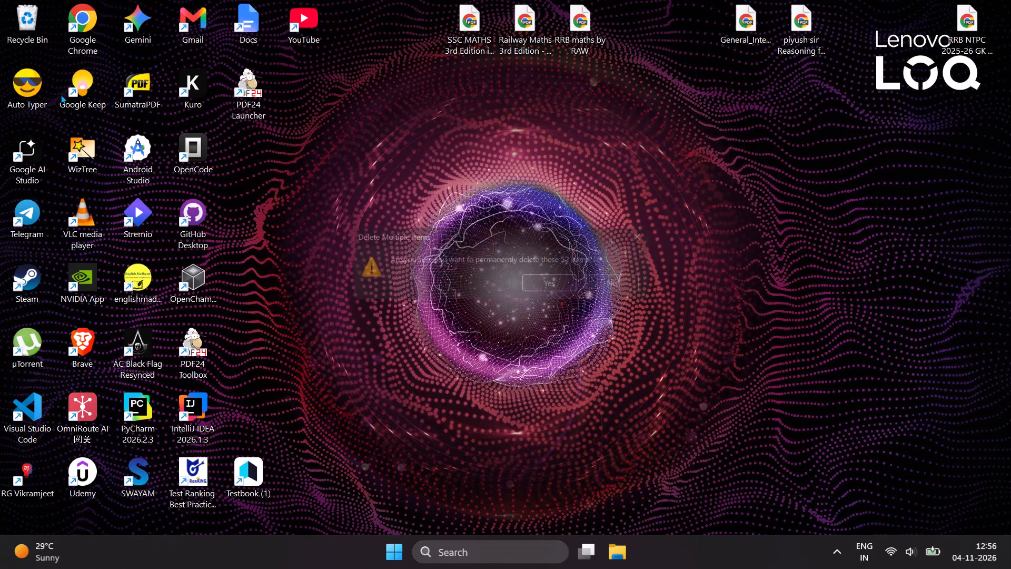
click(535, 287)
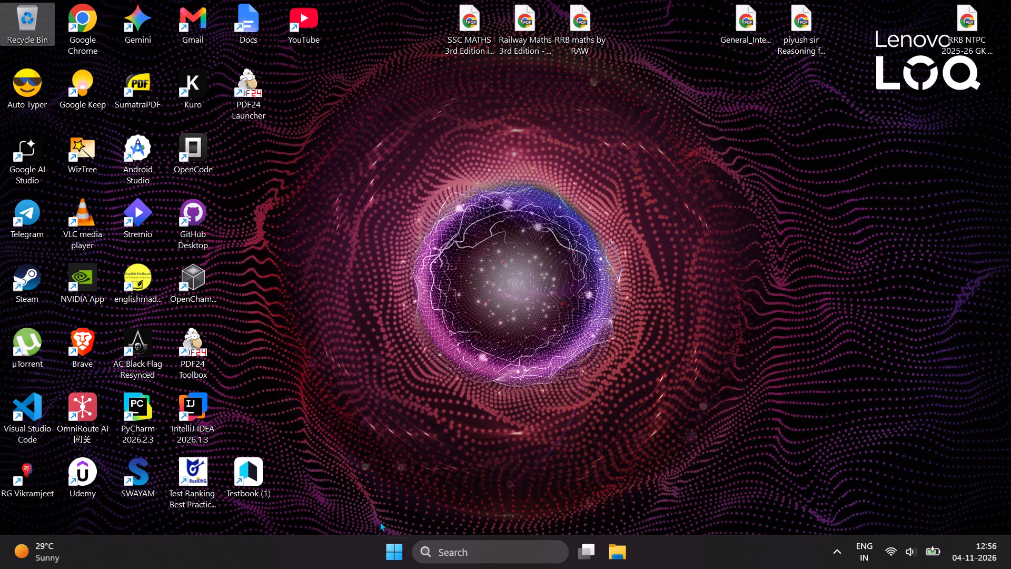
Bring up the computer's power options for shutting it down.
click(393, 555)
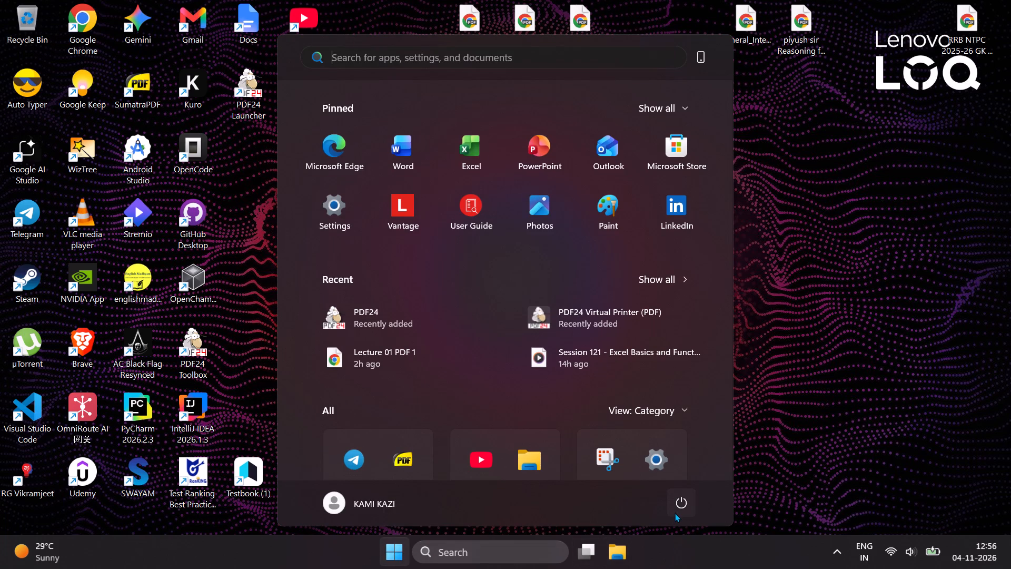
click(677, 508)
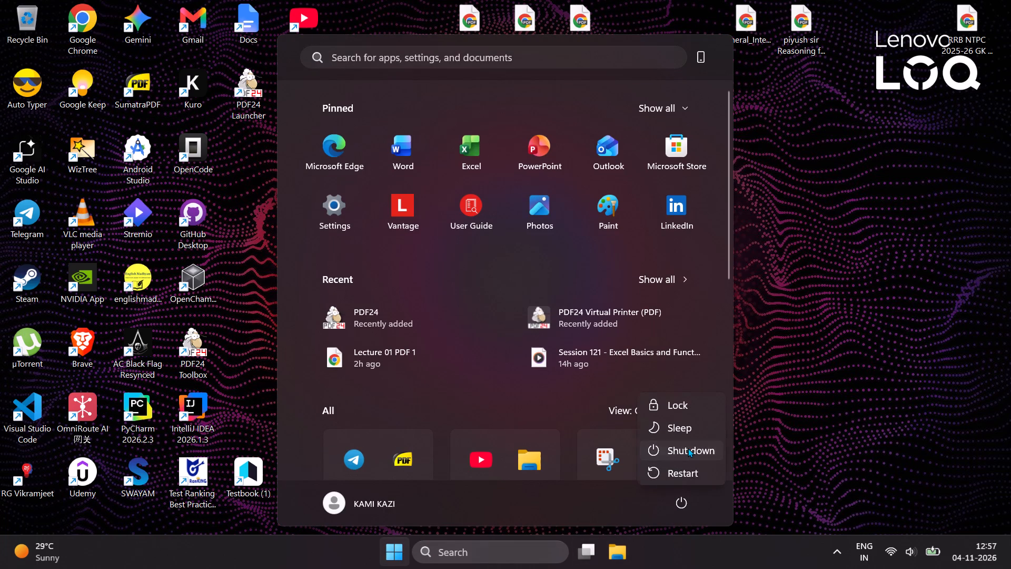